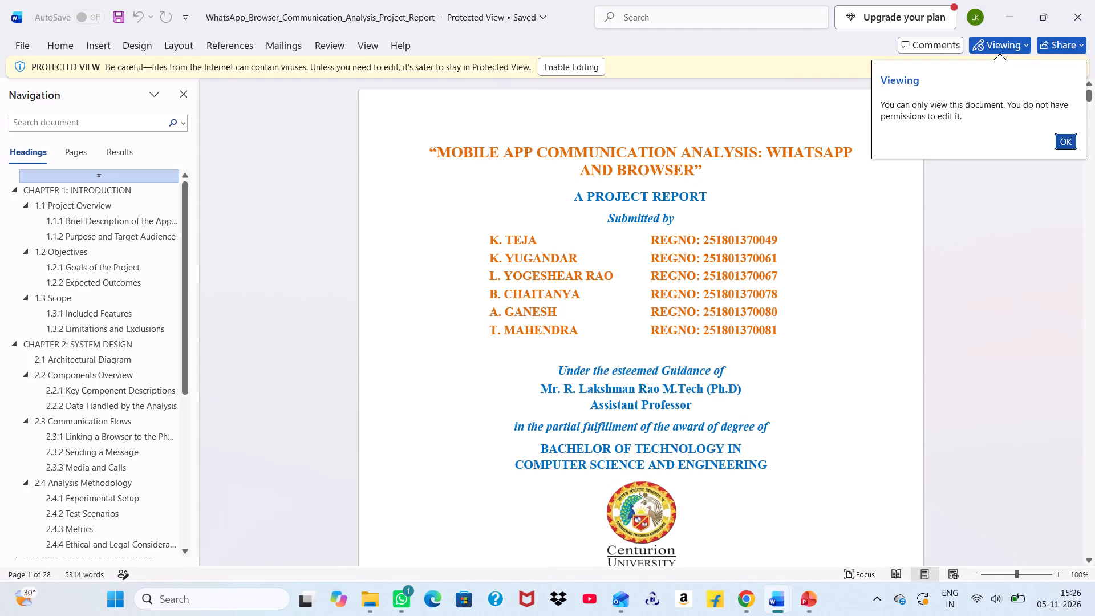
Review the report's front matter, from the title page and certificate through the acknowledgement to the abstract.
scroll(753, 213, "down", 2)
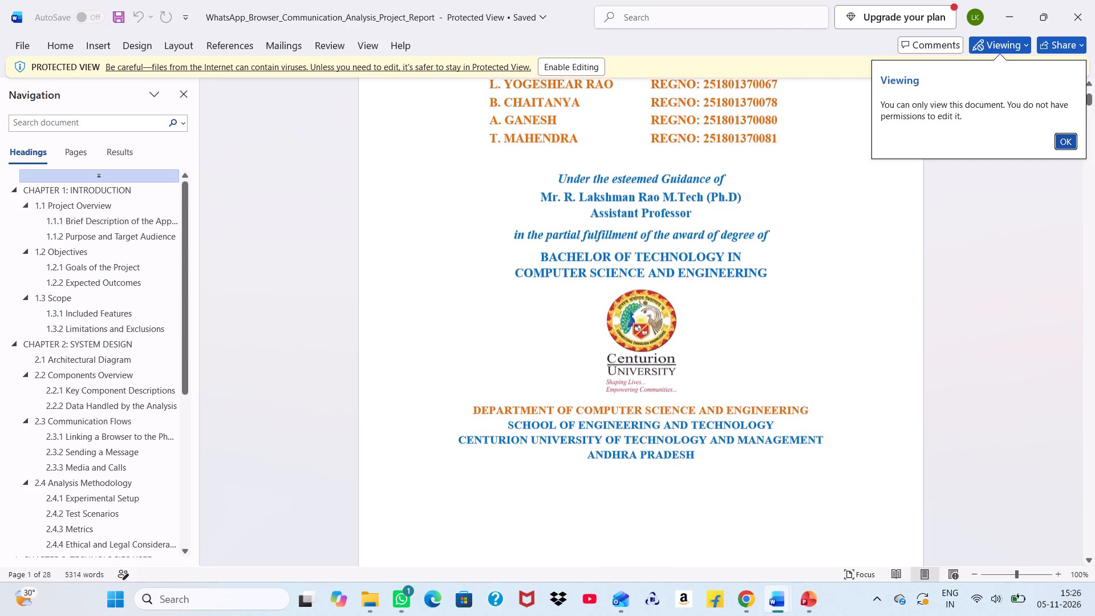
scroll(753, 213, "down", 2)
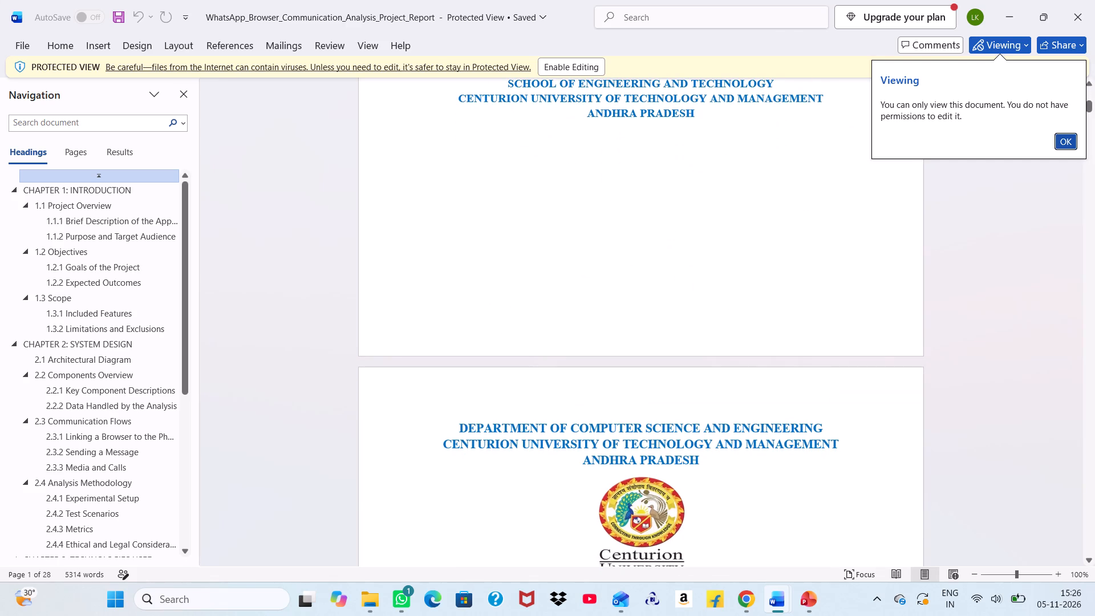
scroll(771, 293, "down", 7)
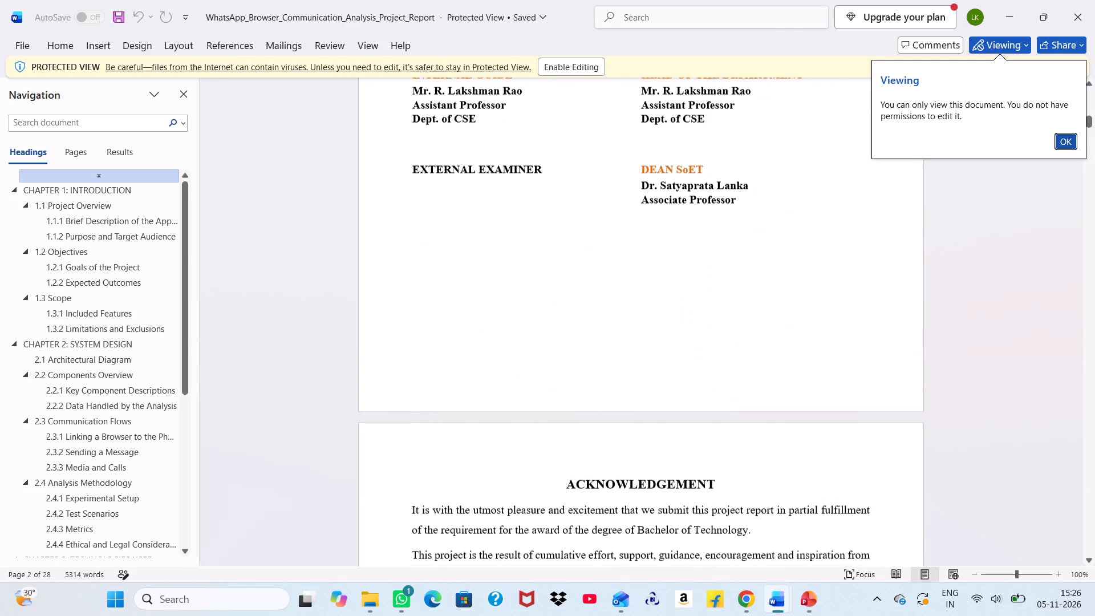
scroll(771, 293, "down", 10)
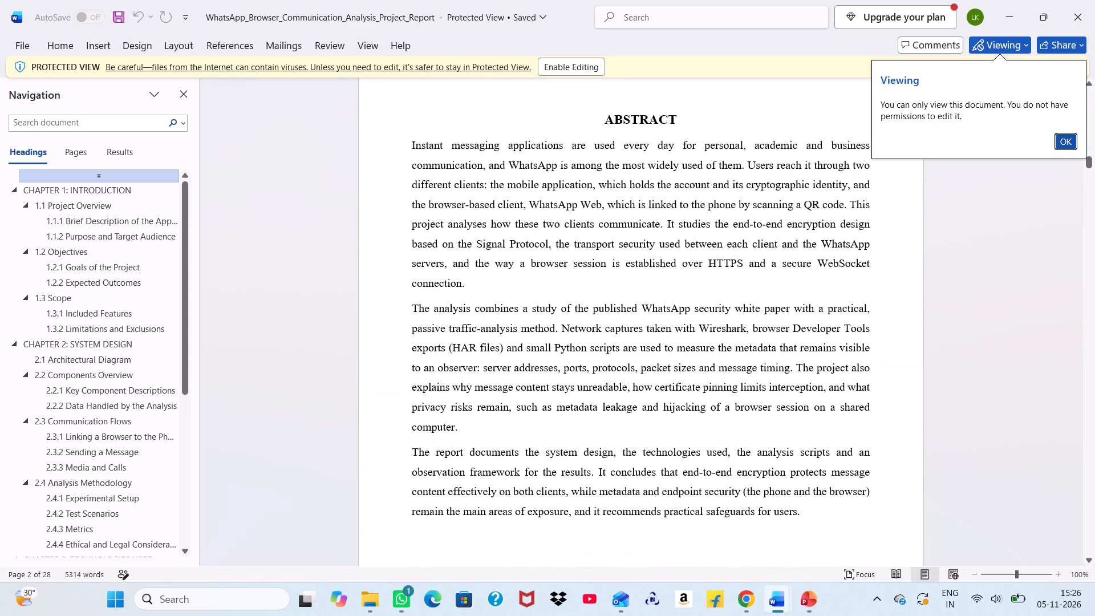
scroll(771, 293, "down", 5)
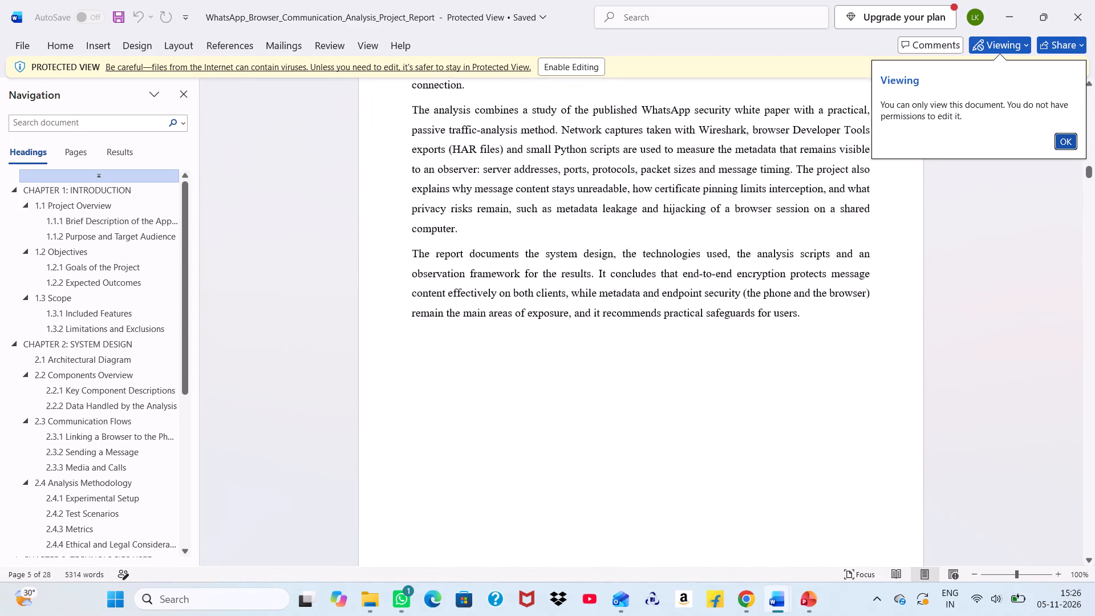
Look through Chapters 1 to 3, covering the introduction, system design and technologies used.
scroll(771, 293, "down", 7)
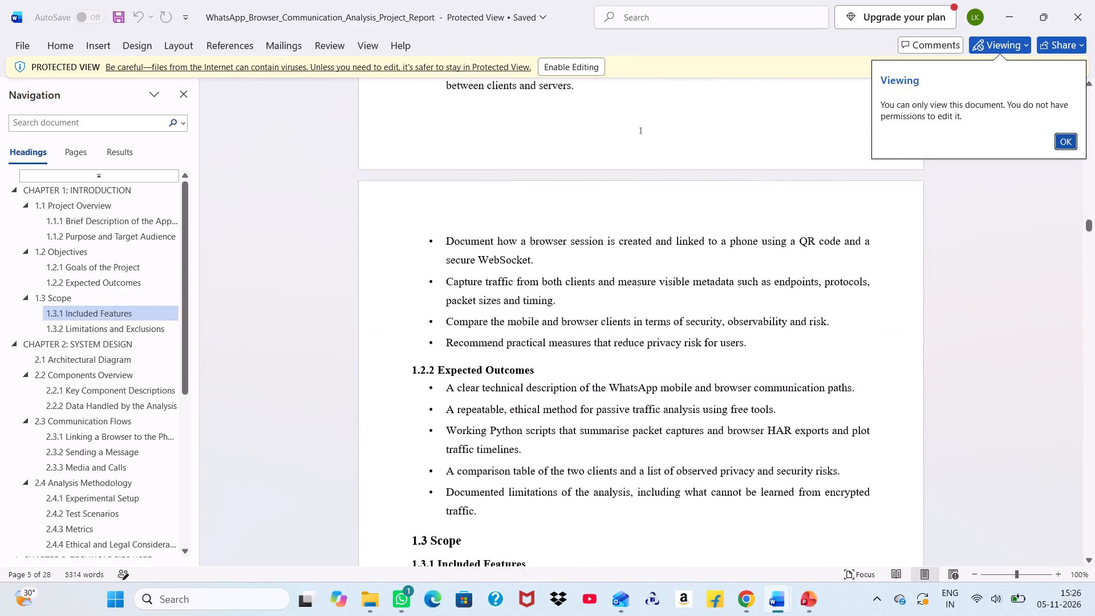
scroll(771, 293, "down", 6)
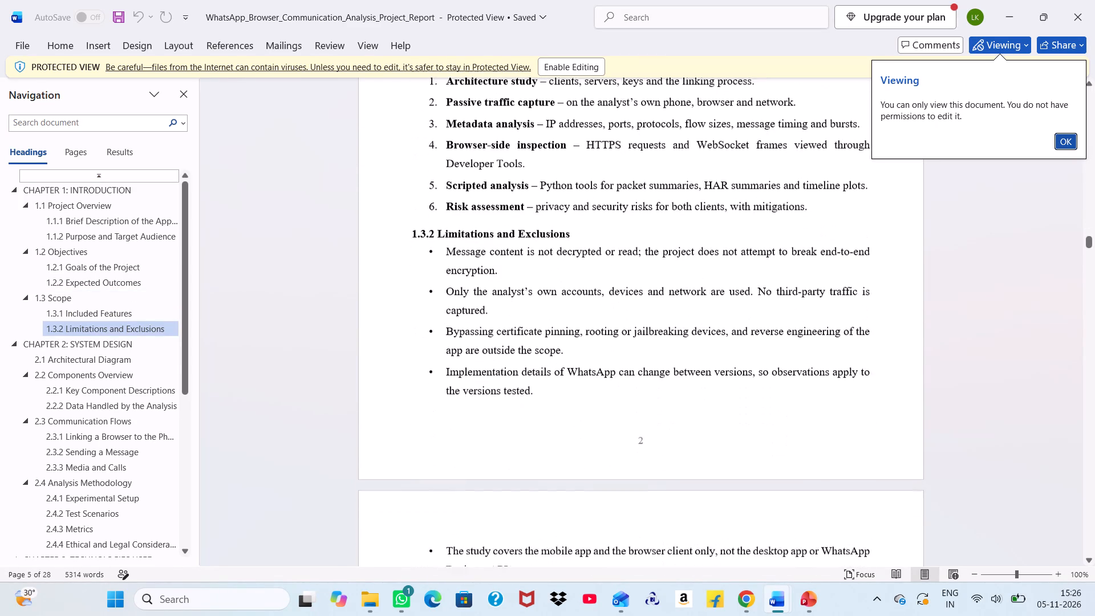
scroll(771, 293, "down", 6)
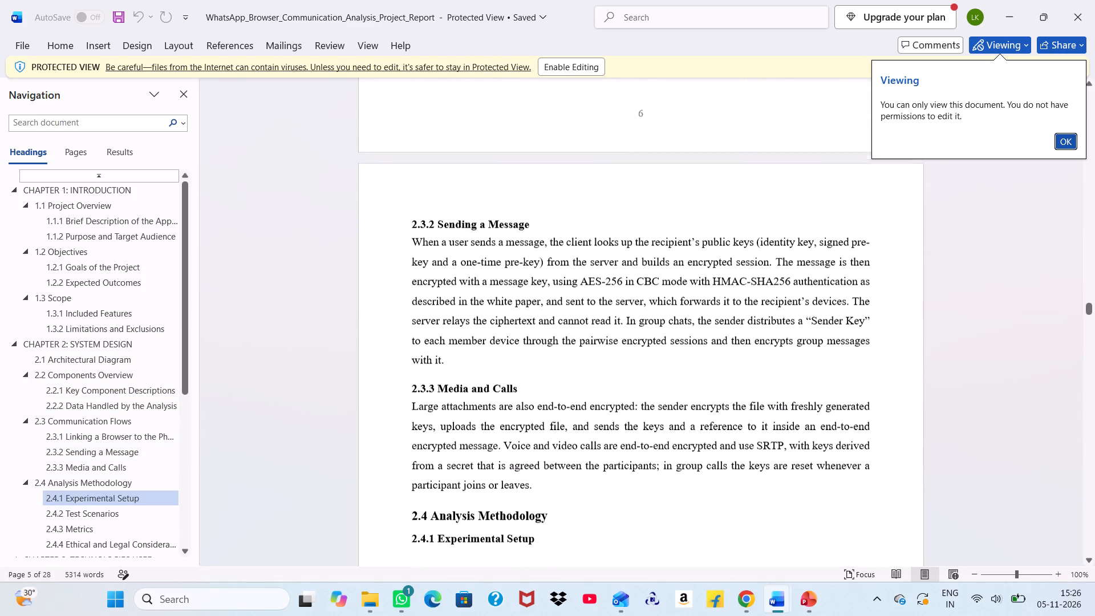
scroll(771, 293, "down", 12)
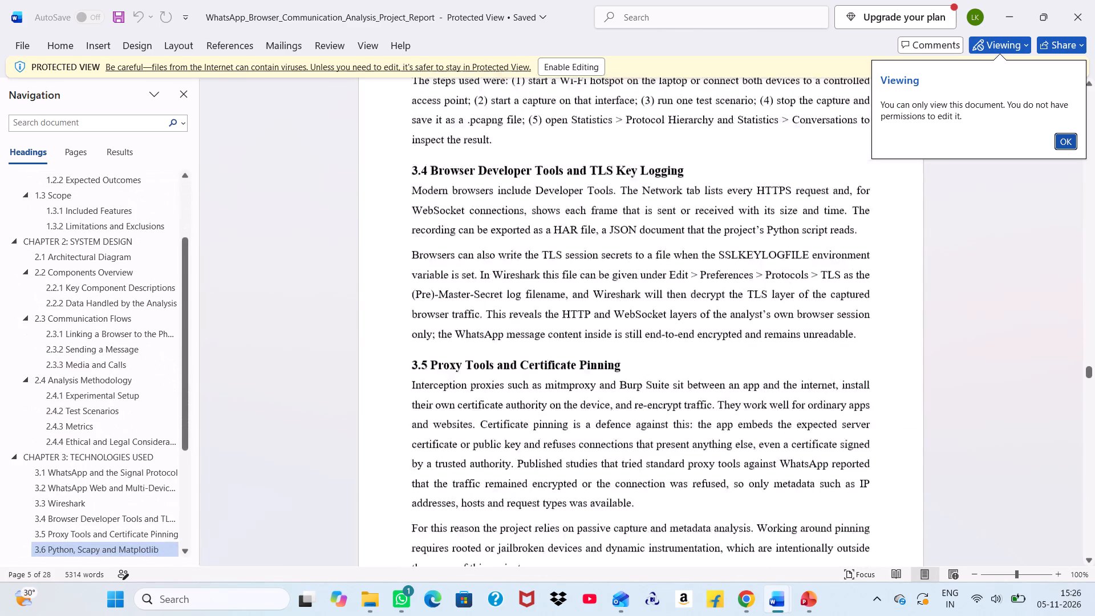
Examine the Python listings in Chapter 4, including har_summary.py and run_analysis.py.
scroll(771, 293, "down", 3)
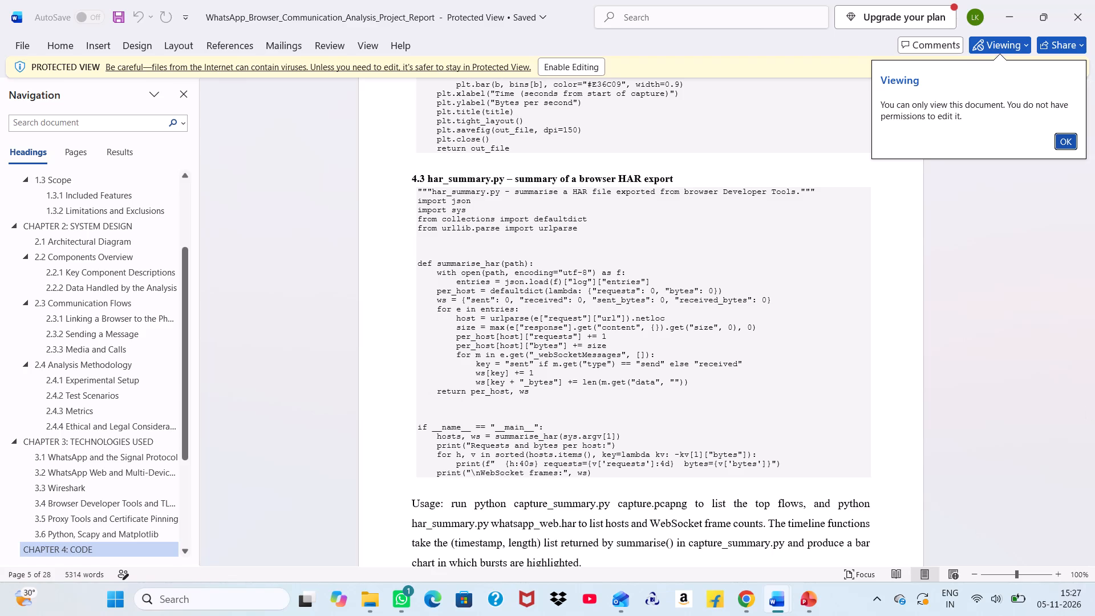
scroll(771, 293, "down", 1)
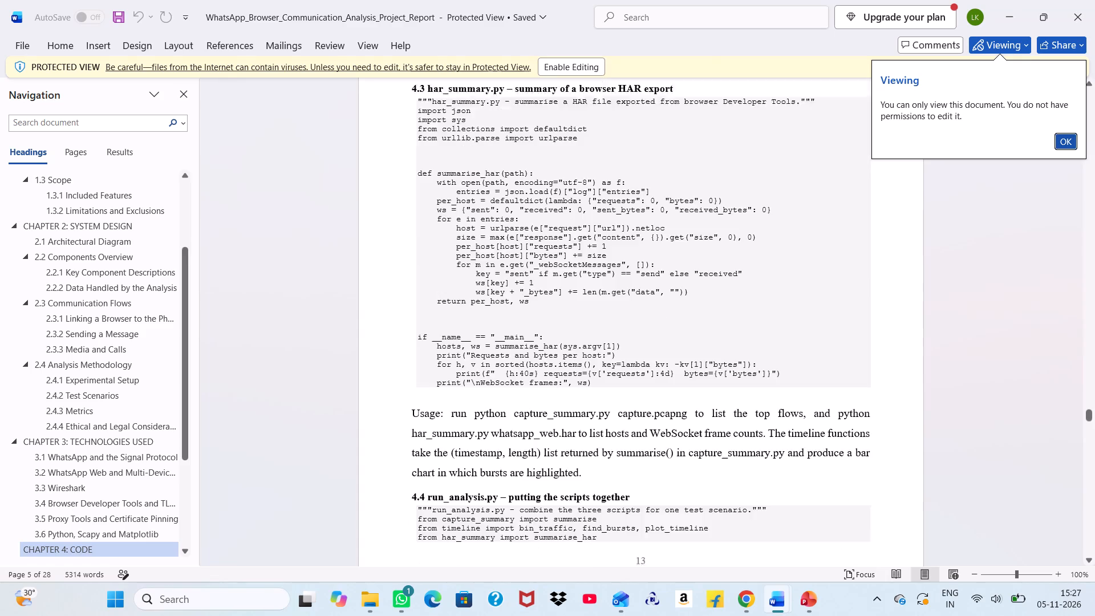
scroll(771, 293, "down", 1)
scroll(771, 293, "up", 4)
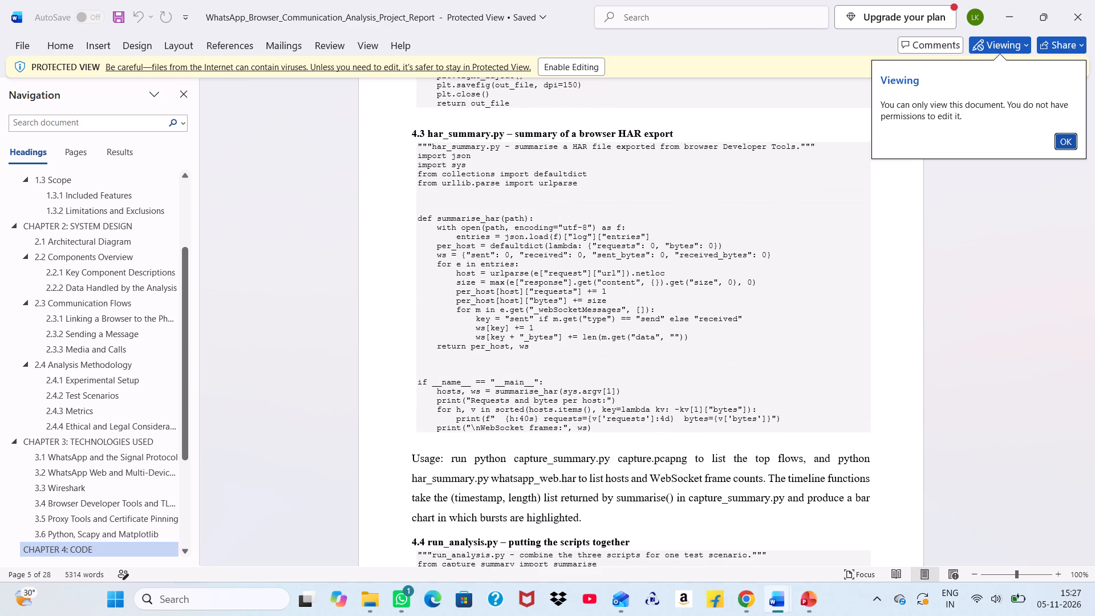
scroll(771, 293, "down", 4)
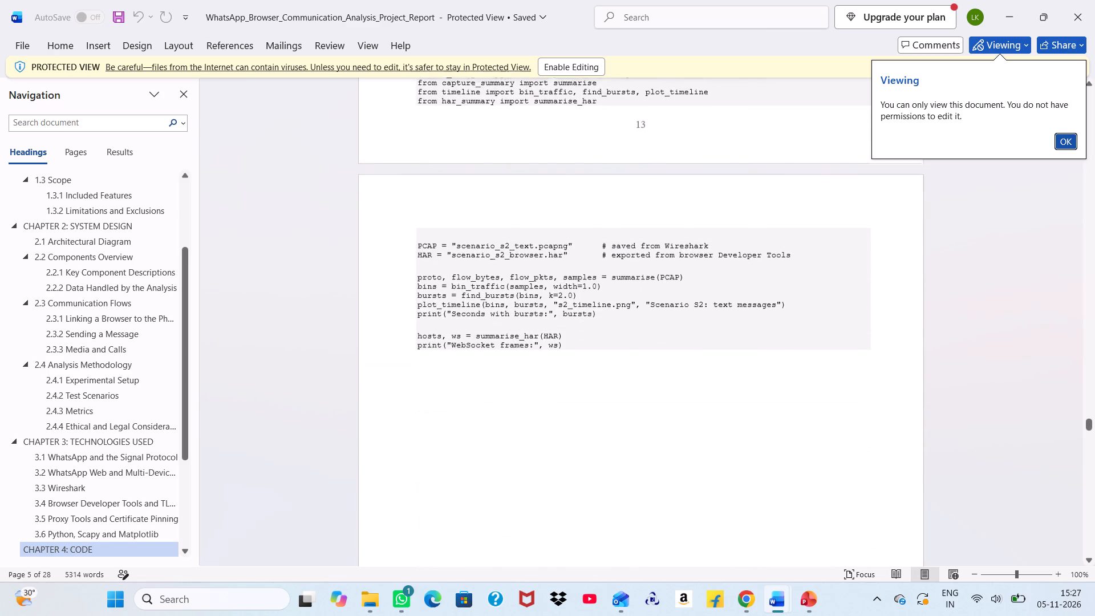
Examine section 5.1 of Chapter 5, including the screenshot placeholders for Fig 5.1 and Fig 5.2 and their expected readings.
scroll(771, 293, "down", 5)
scroll(771, 293, "up", 2)
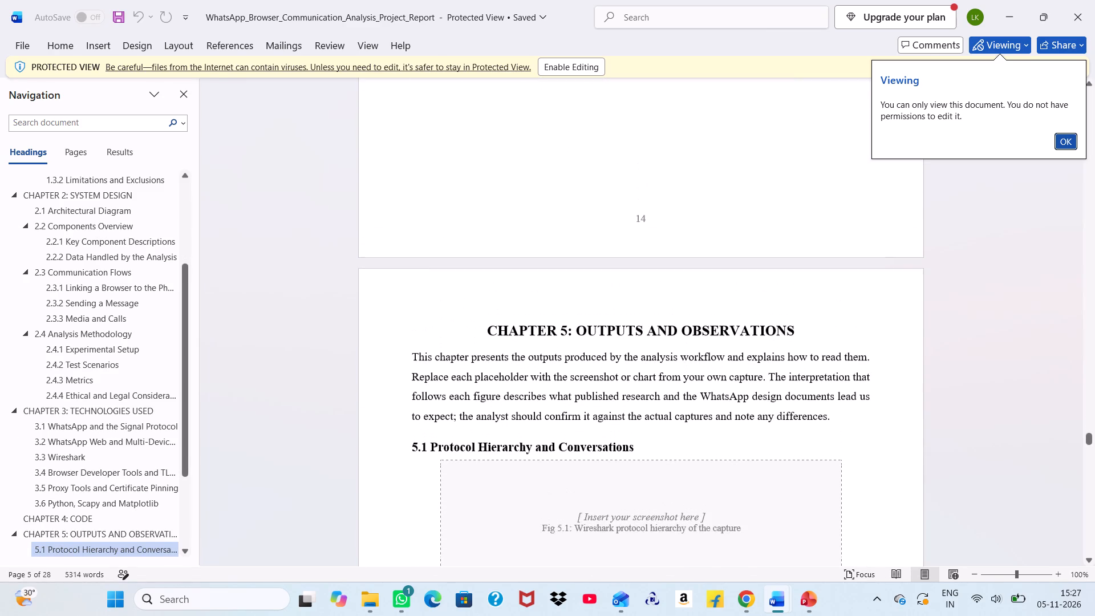
scroll(771, 293, "down", 1)
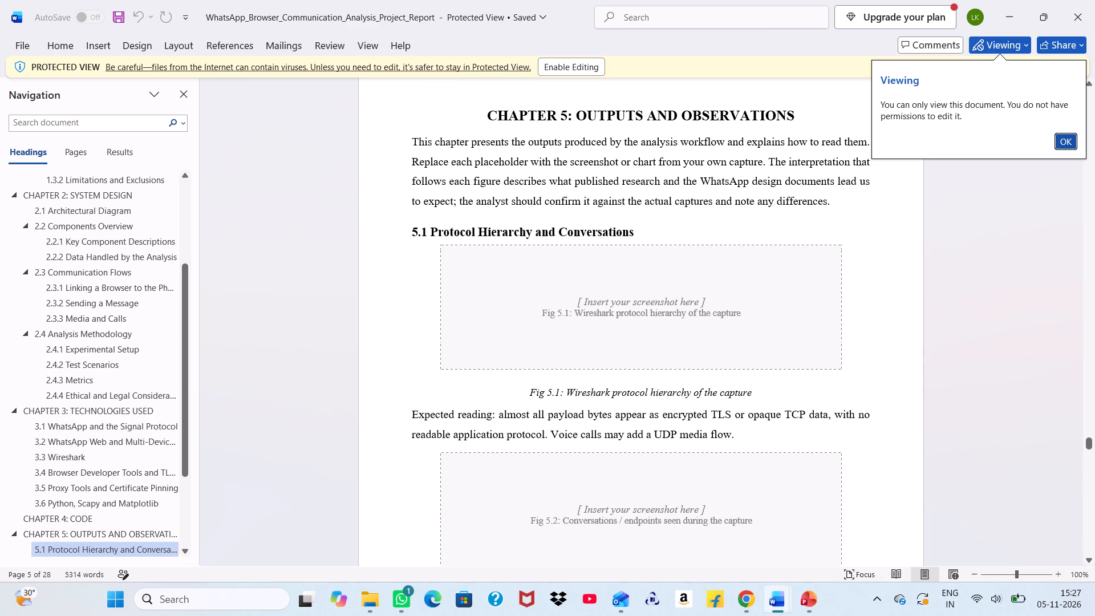
scroll(590, 388, "down", 1)
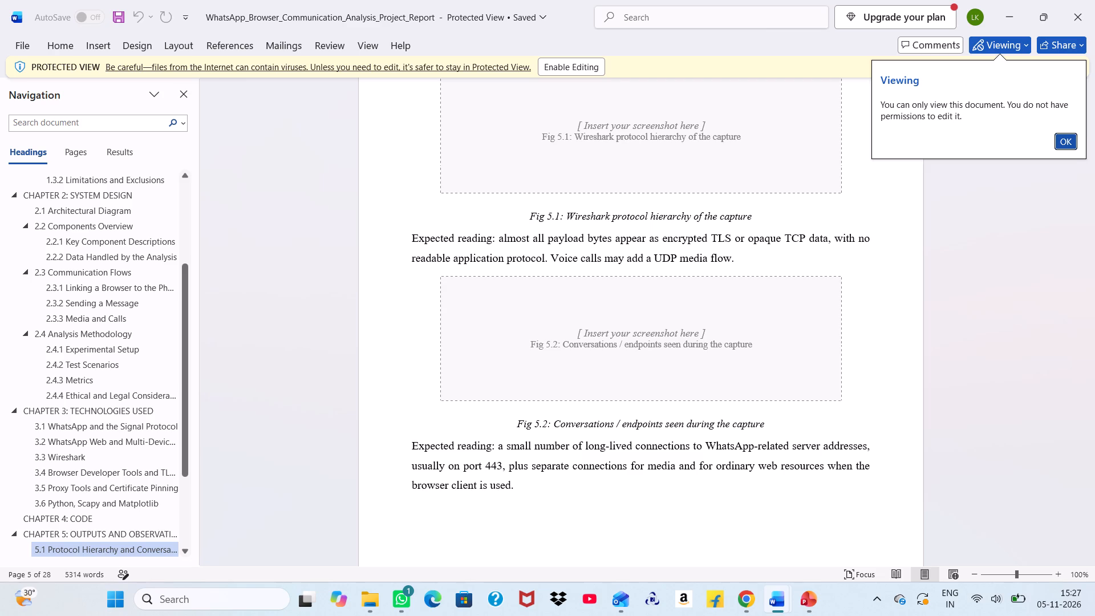
scroll(640, 368, "up", 1)
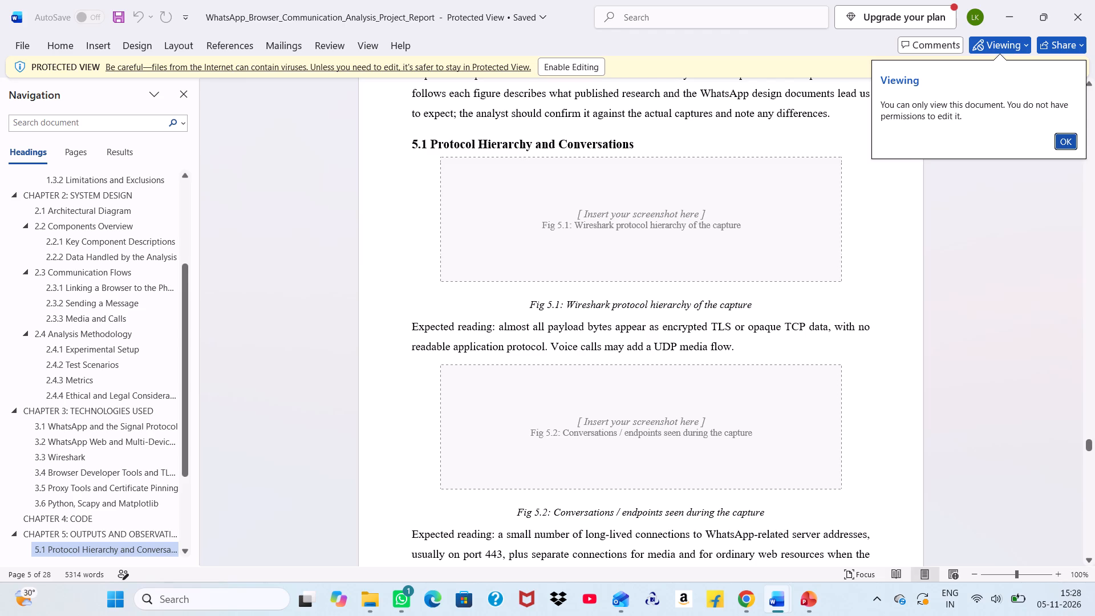
scroll(663, 250, "down", 1)
left_click(680, 200)
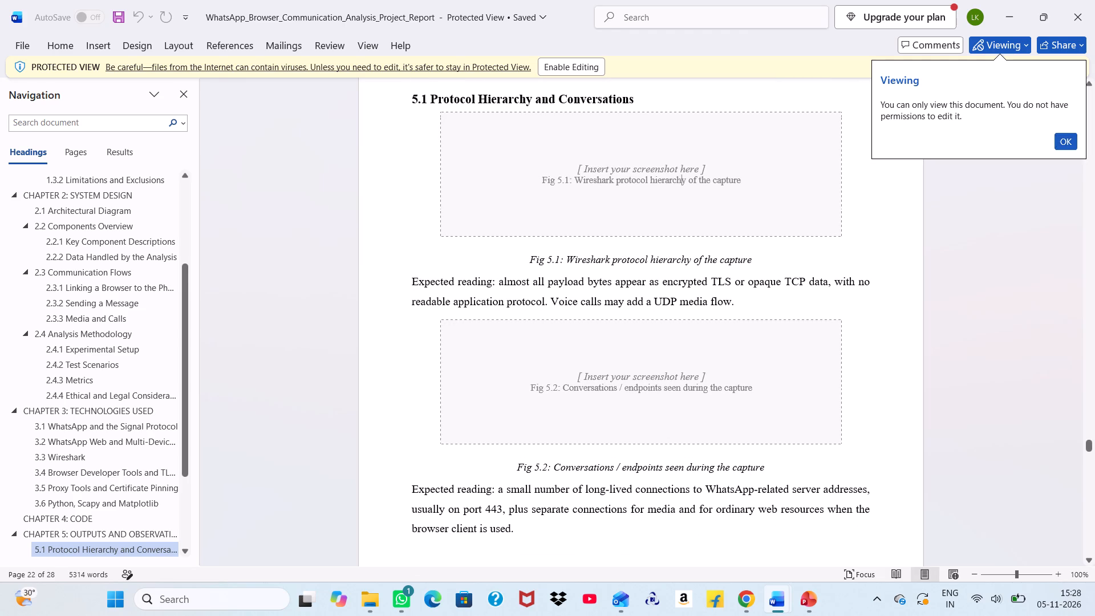
scroll(721, 192, "down", 2)
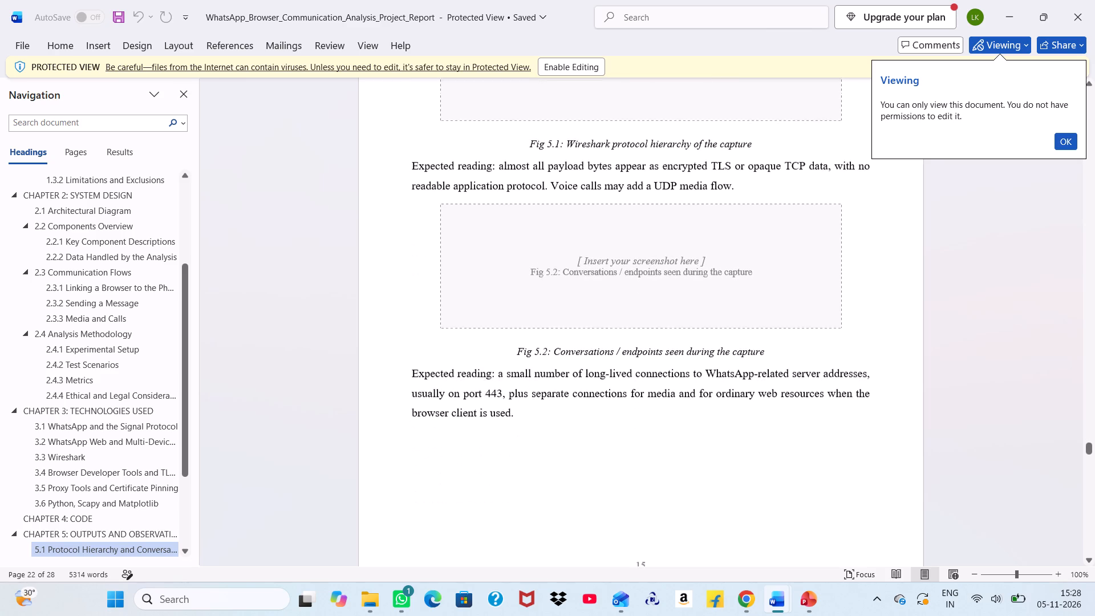
Review the rest of Chapter 5, including the discussion of findings and user recommendations, and read the Conclusion.
scroll(721, 192, "down", 5)
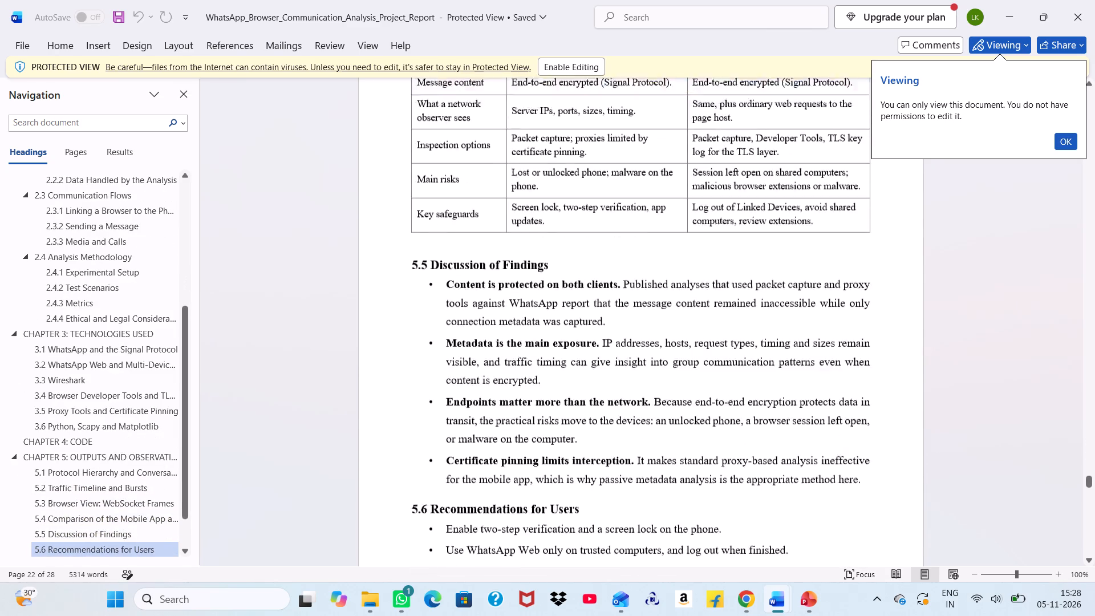
scroll(721, 192, "down", 4)
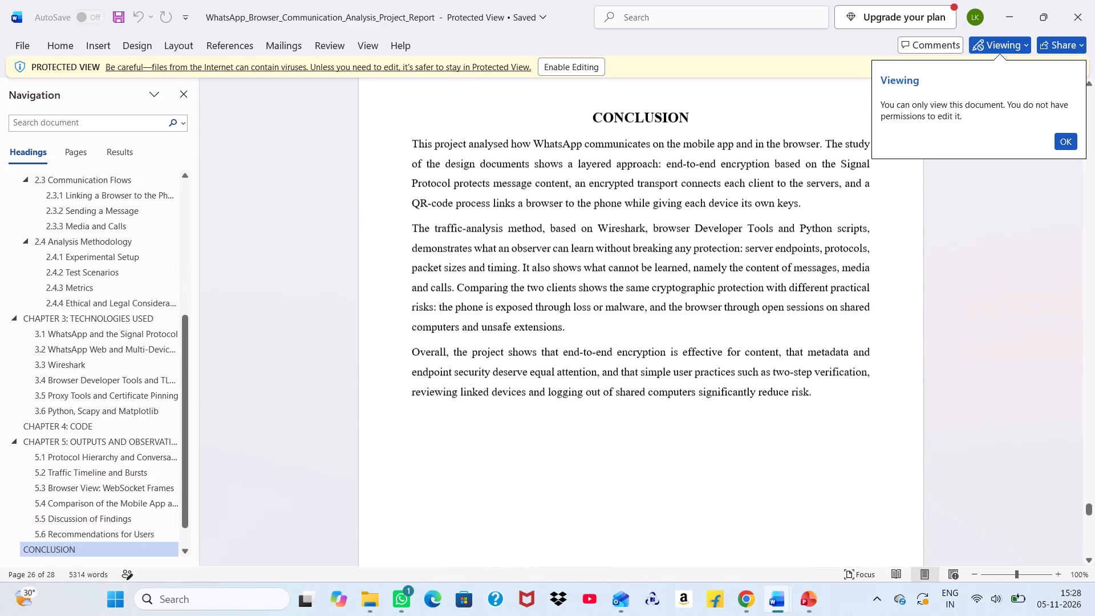
scroll(721, 192, "down", 2)
scroll(721, 192, "down", 2, "ctrl")
scroll(721, 192, "up", 1, "ctrl")
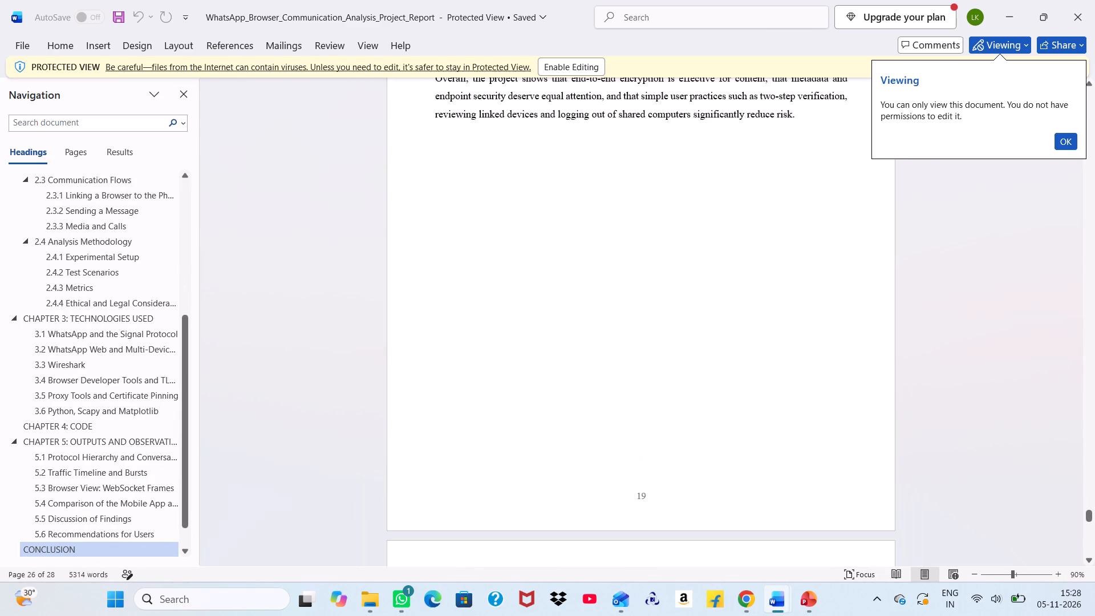
Read the Future Enhancements section and look over the references listed in the Bibliography.
right_click(721, 192)
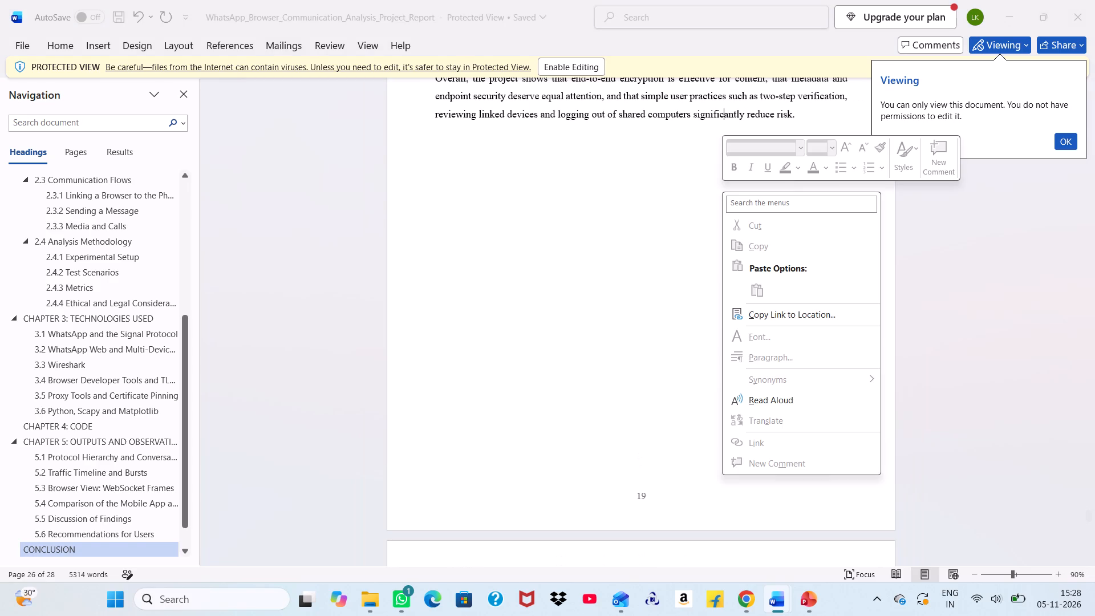
left_click(672, 284)
scroll(672, 284, "down", 1)
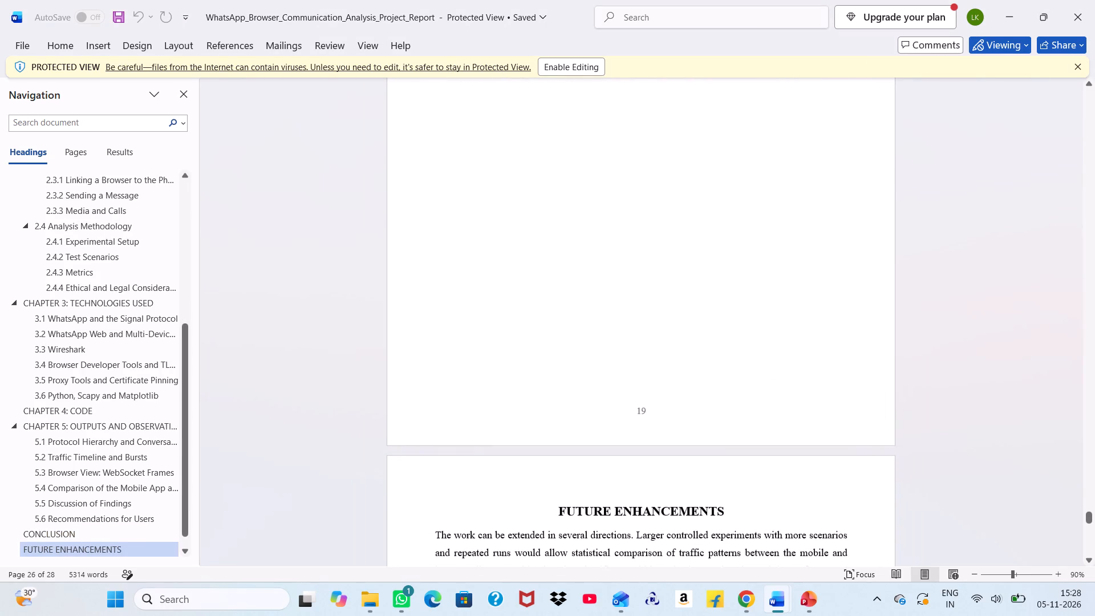
scroll(672, 284, "down", 1)
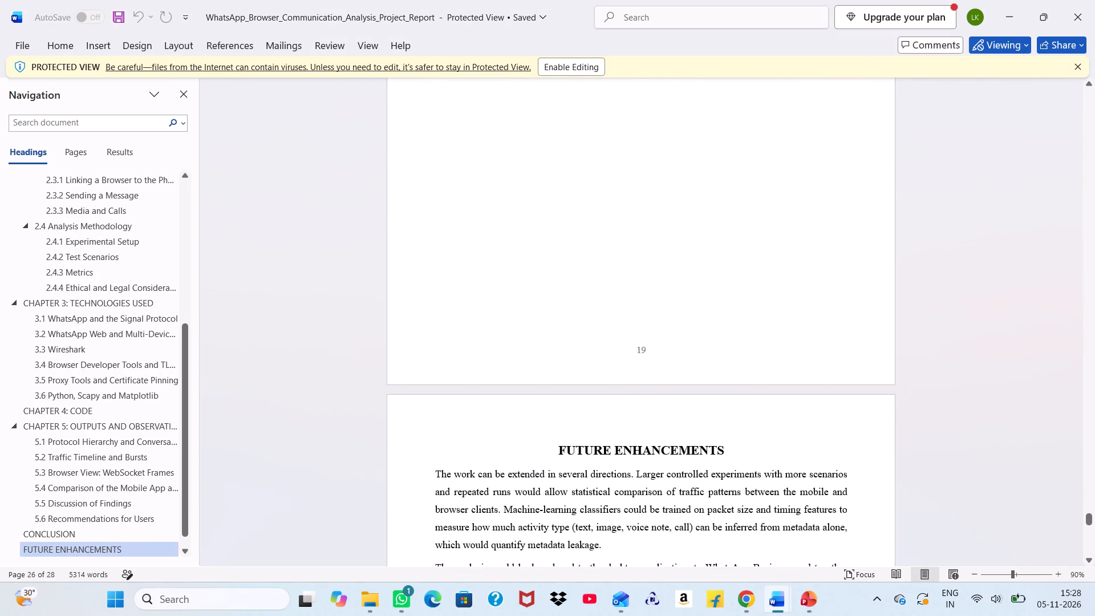
scroll(672, 284, "down", 2)
scroll(672, 284, "down", 1, "ctrl")
scroll(672, 284, "up", 4, "ctrl")
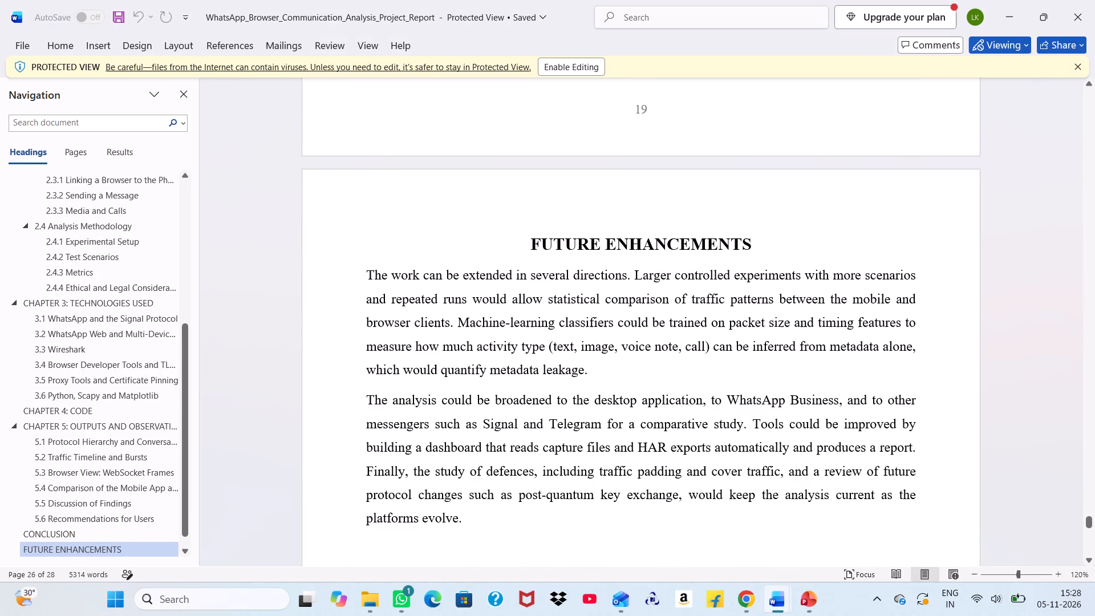
scroll(672, 284, "down", 7)
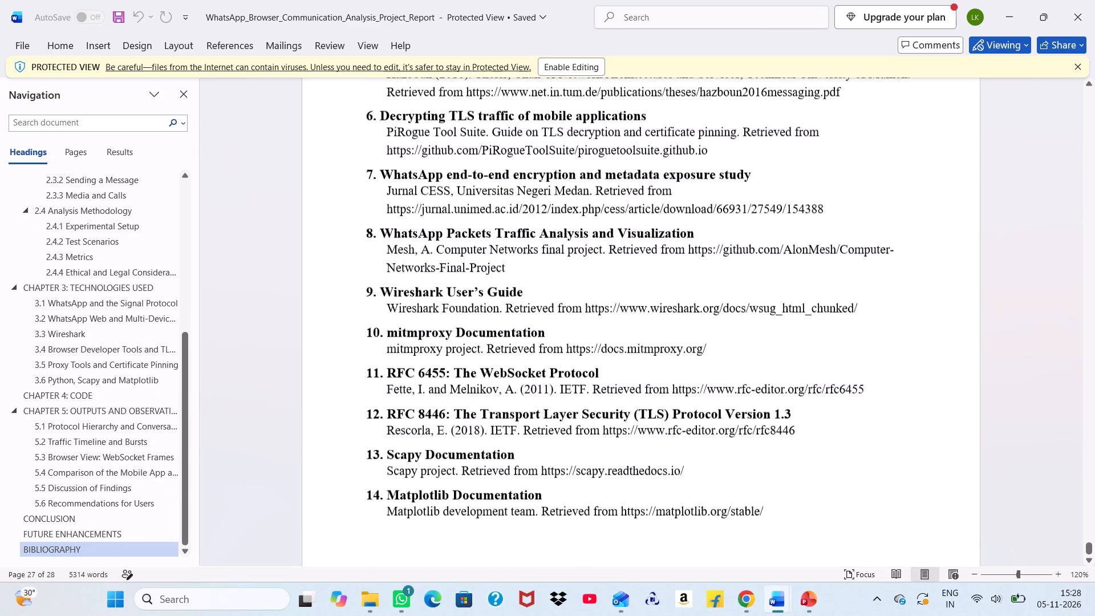
scroll(672, 284, "up", 4)
scroll(672, 284, "down", 1, "ctrl")
scroll(672, 284, "up", 2, "ctrl")
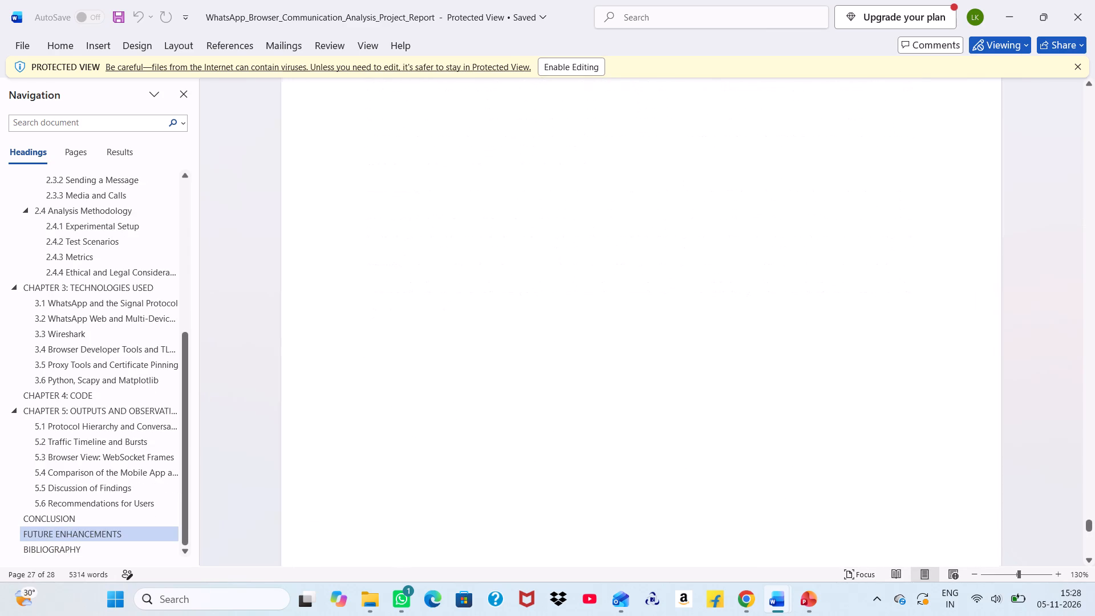
left_click(672, 284)
scroll(614, 215, "up", 1)
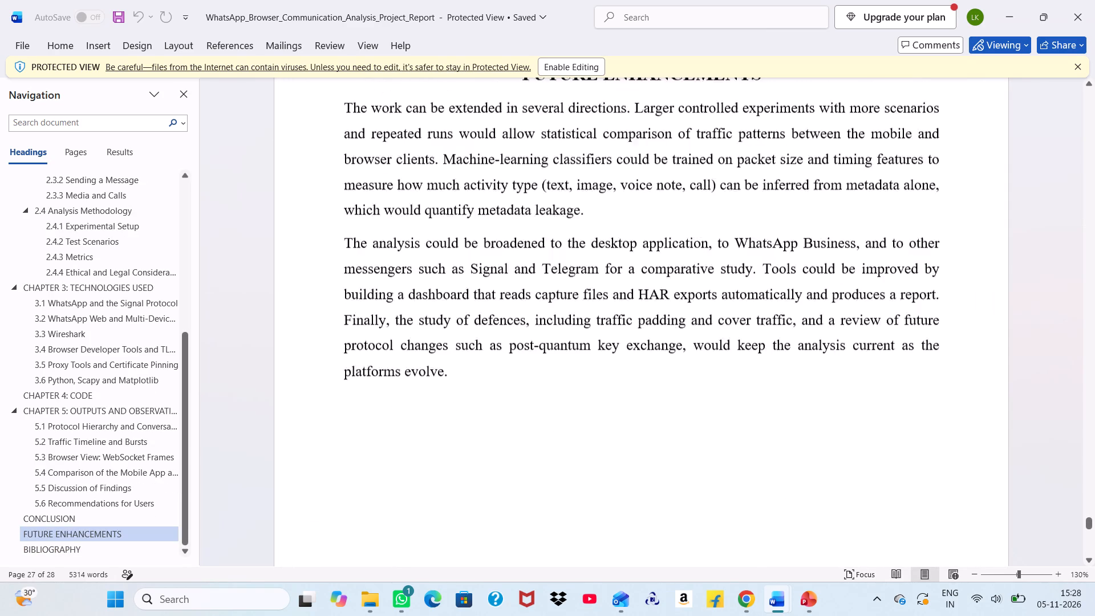
Return to the report's front matter and read the Acknowledgement page, checking the people thanked and their titles.
scroll(614, 215, "up", 8)
scroll(614, 215, "up", 15)
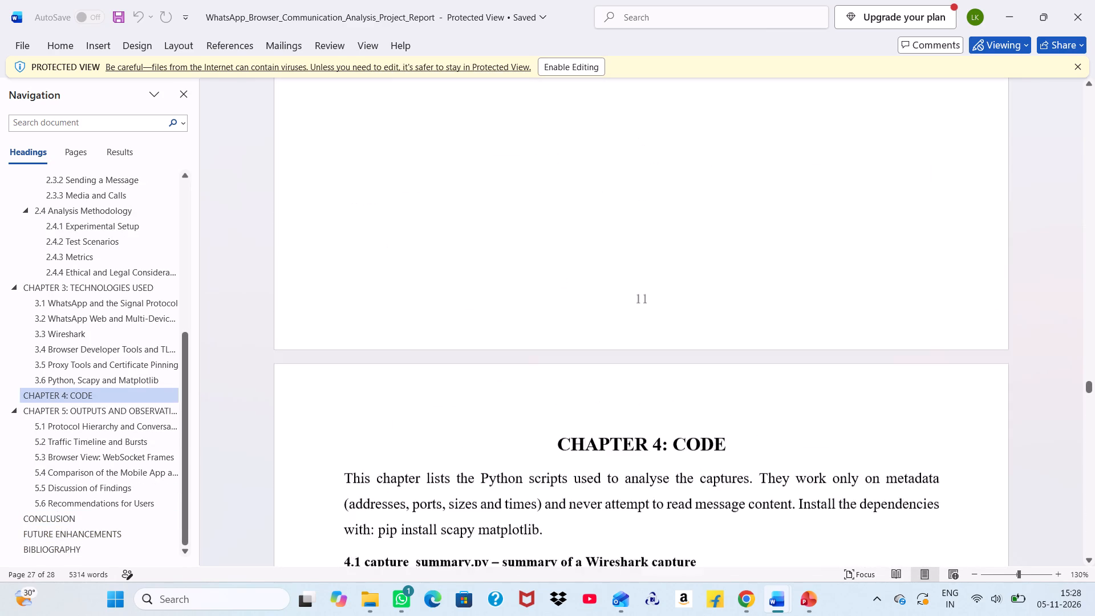
scroll(624, 307, "up", 1)
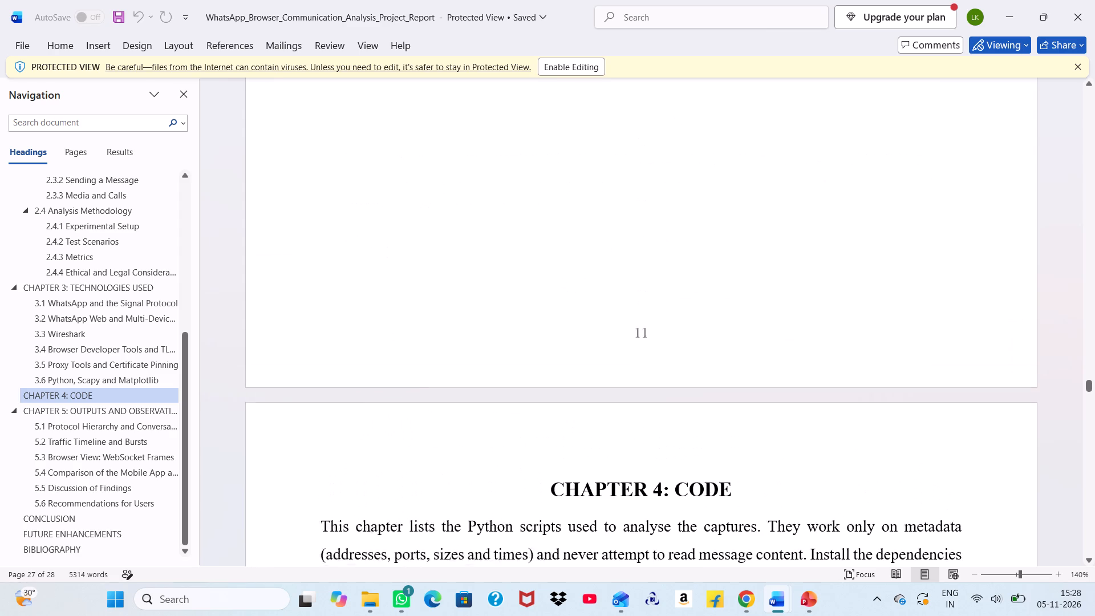
scroll(624, 307, "up", 12)
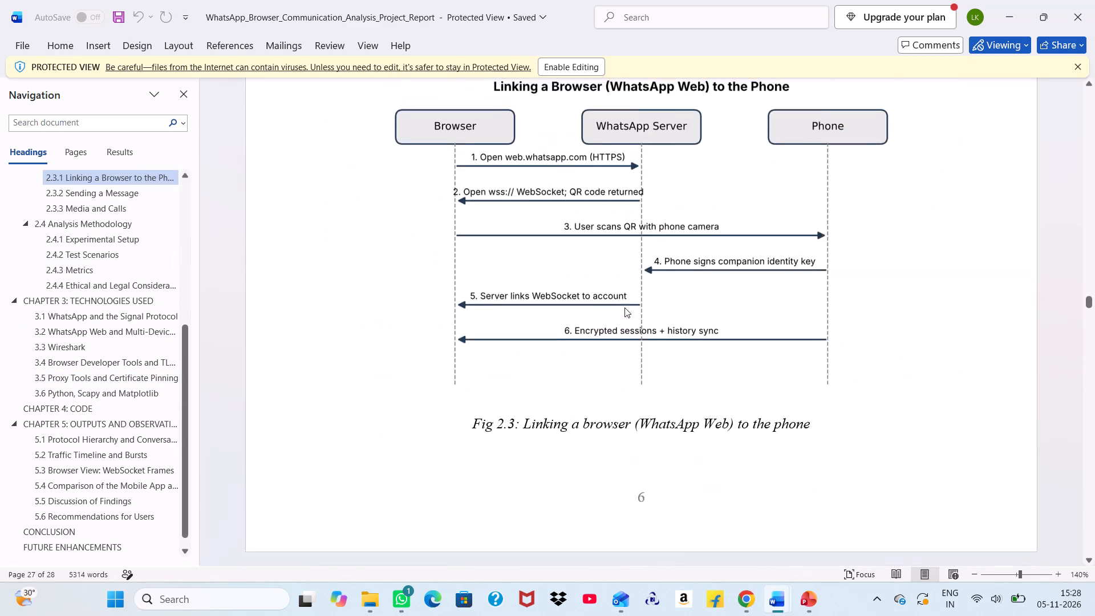
scroll(624, 307, "up", 14)
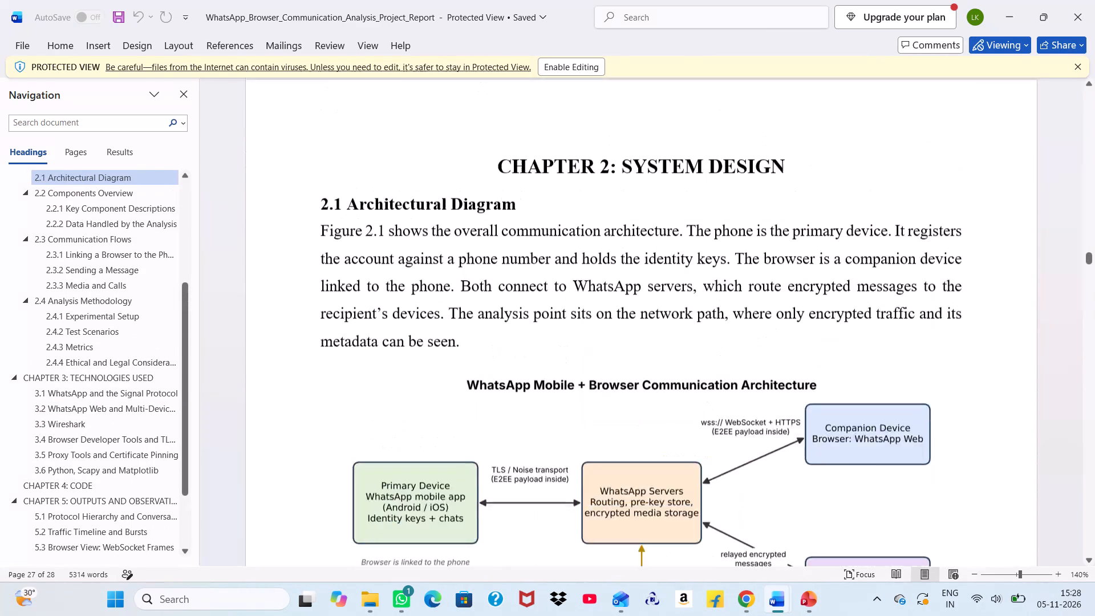
scroll(624, 307, "up", 17)
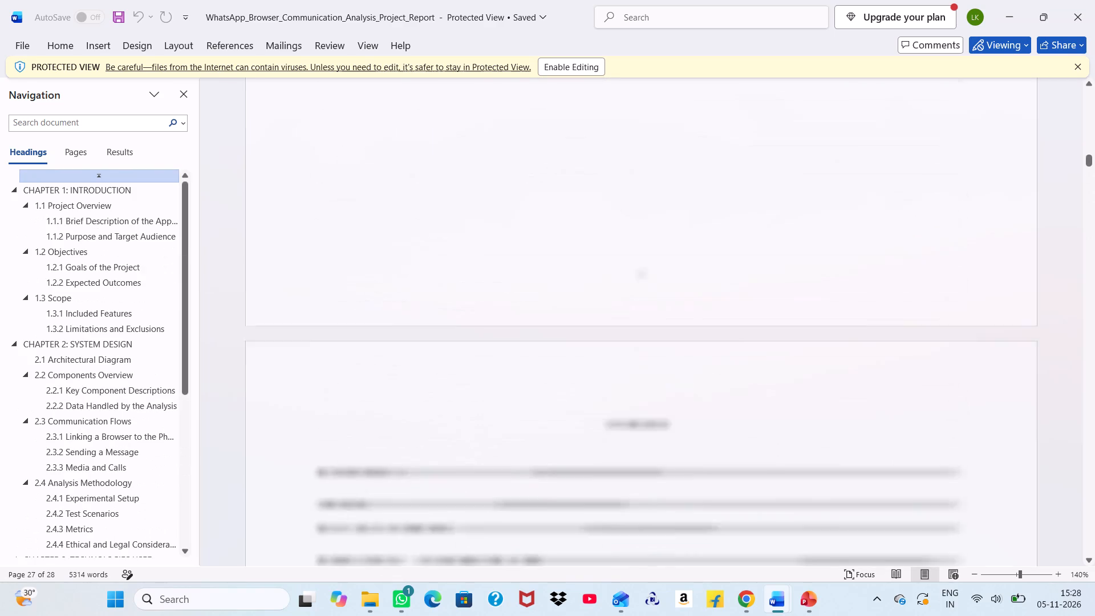
scroll(624, 307, "up", 8)
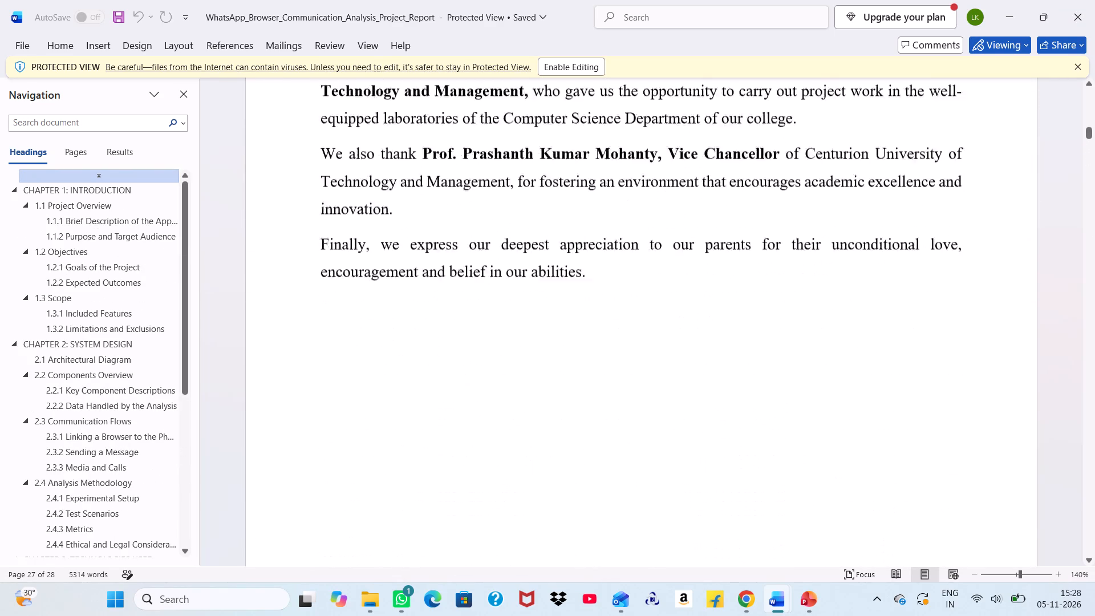
scroll(668, 374, "up", 3)
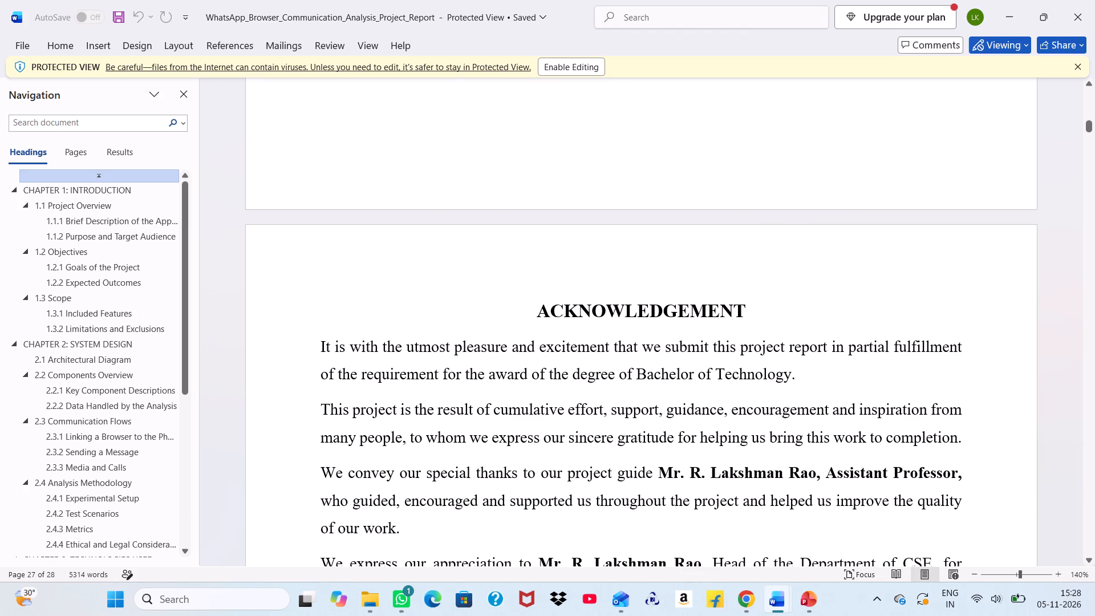
left_click(816, 477)
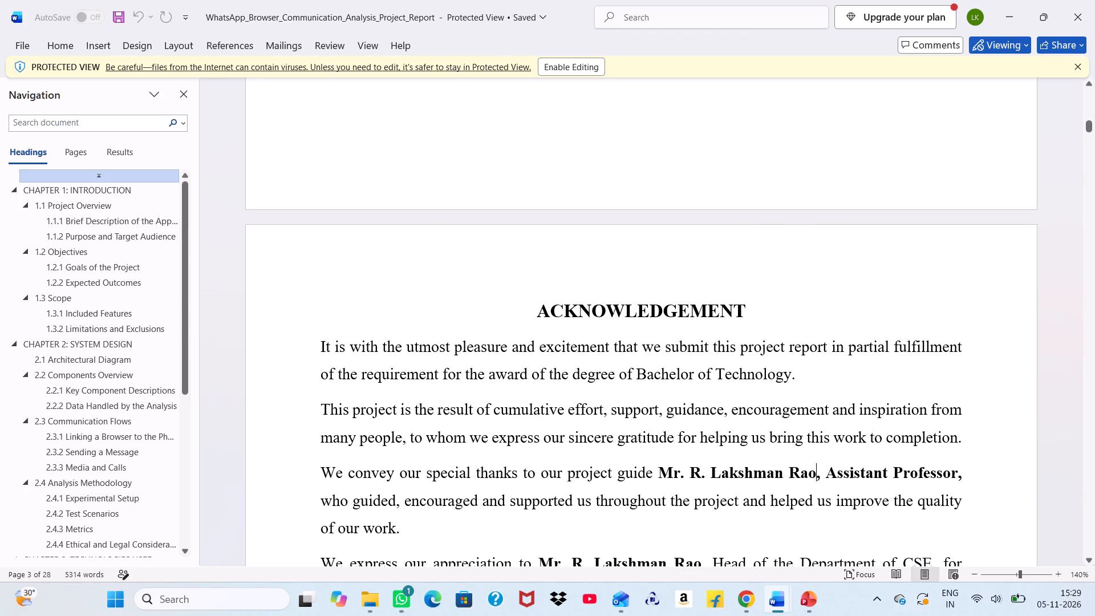
scroll(717, 311, "up", 2)
scroll(717, 311, "up", 1, "ctrl")
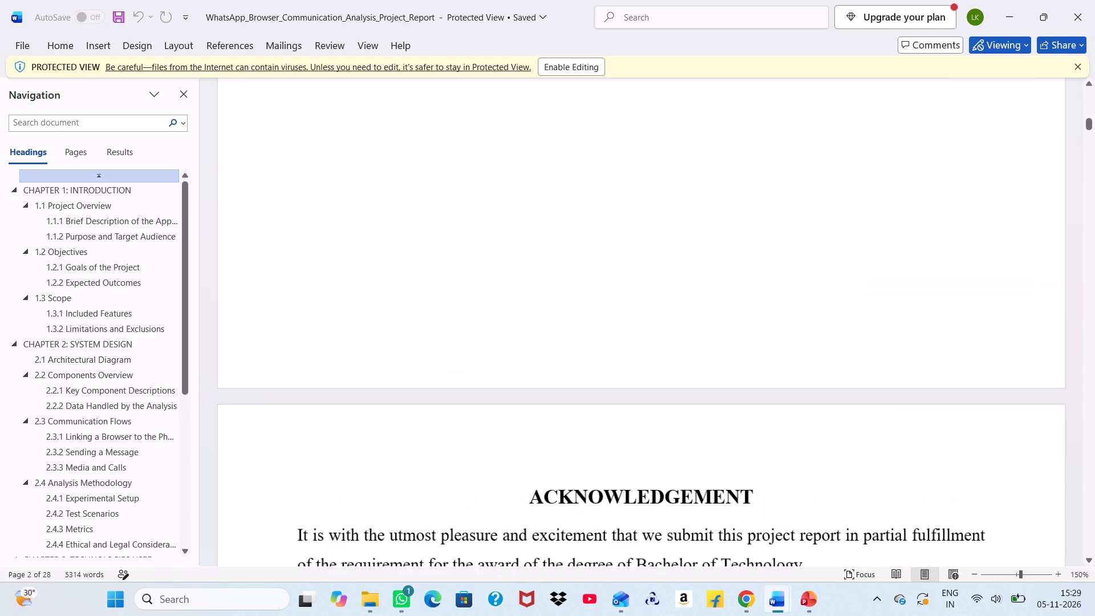
scroll(717, 311, "down", 4)
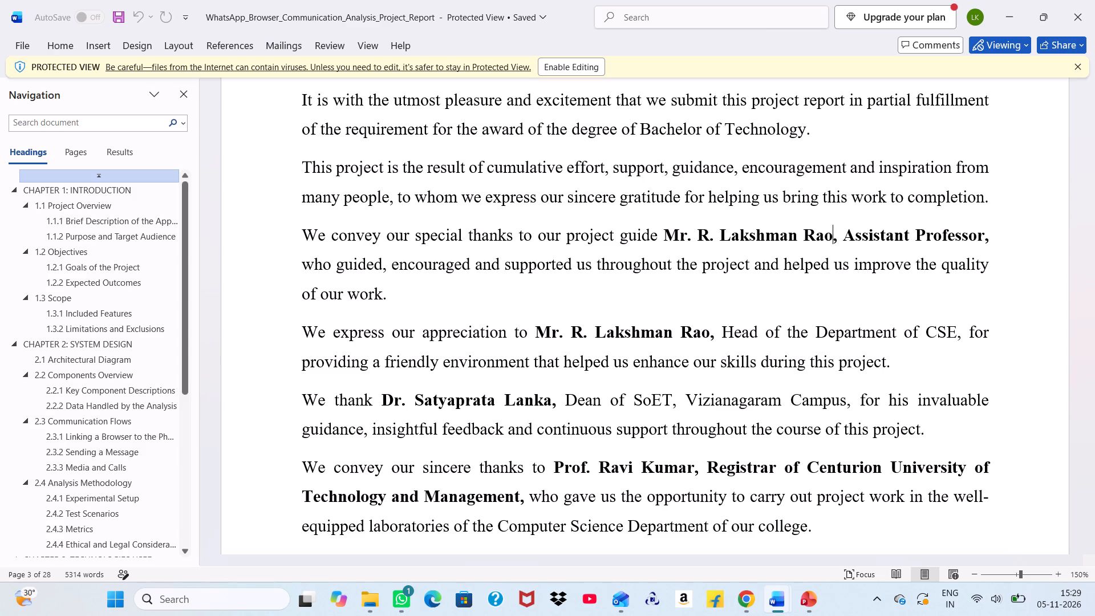
scroll(717, 311, "down", 3)
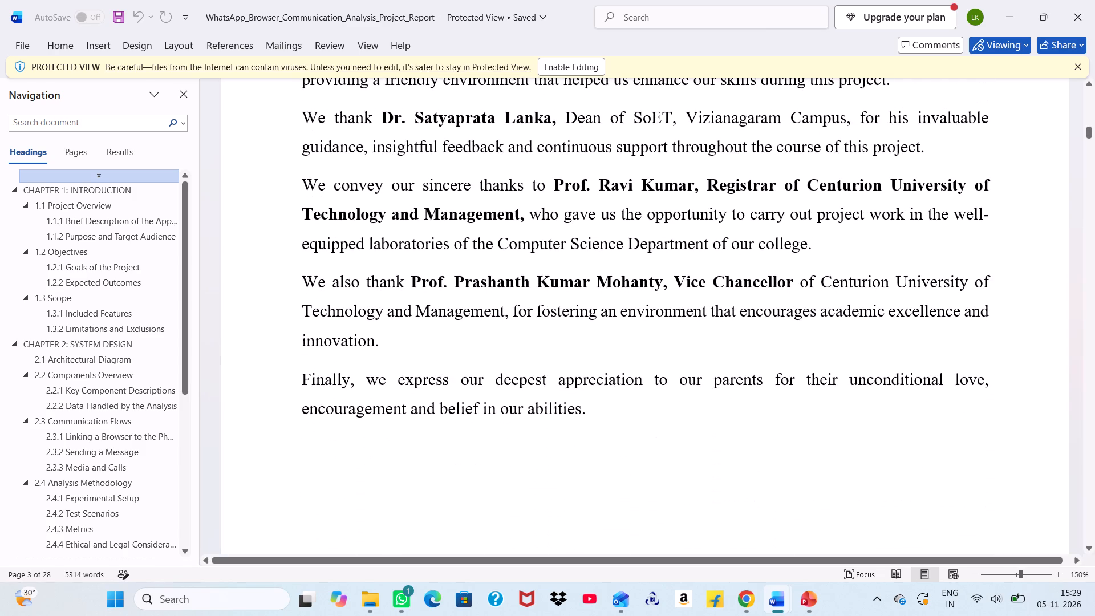
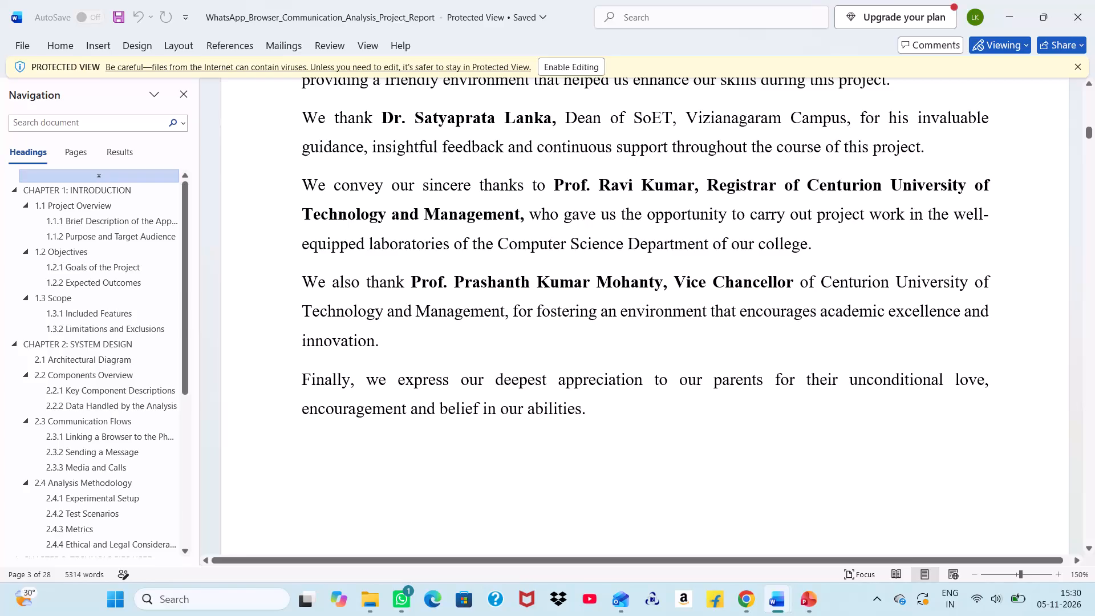
Review the front matter backwards from the Acknowledgement through the Bonafide Certificate to the title page, checking the guide and student details.
scroll(694, 296, "up", 1)
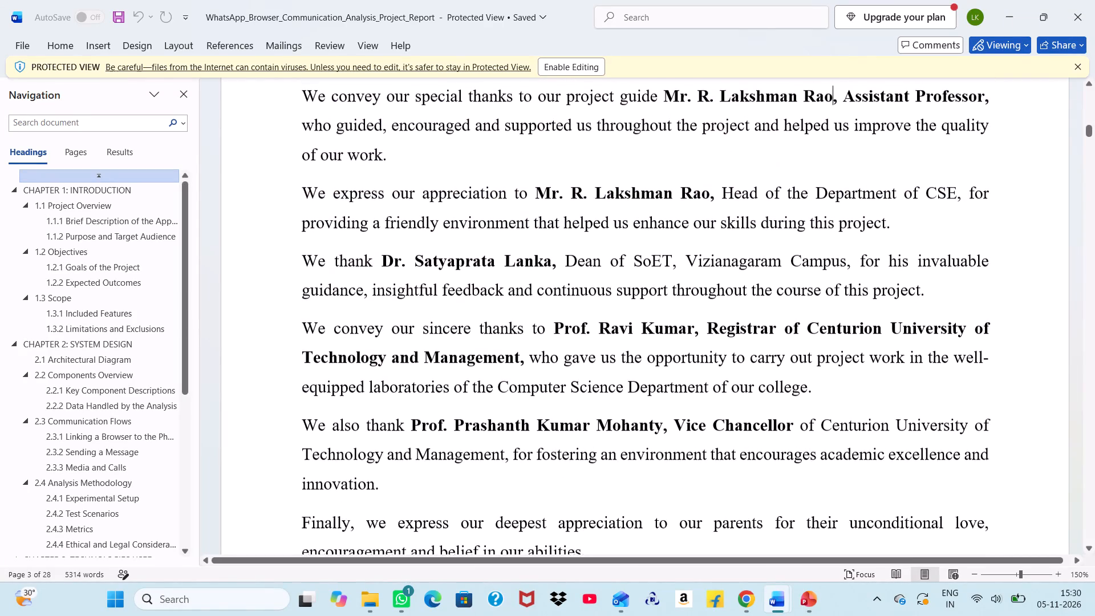
scroll(694, 296, "up", 3)
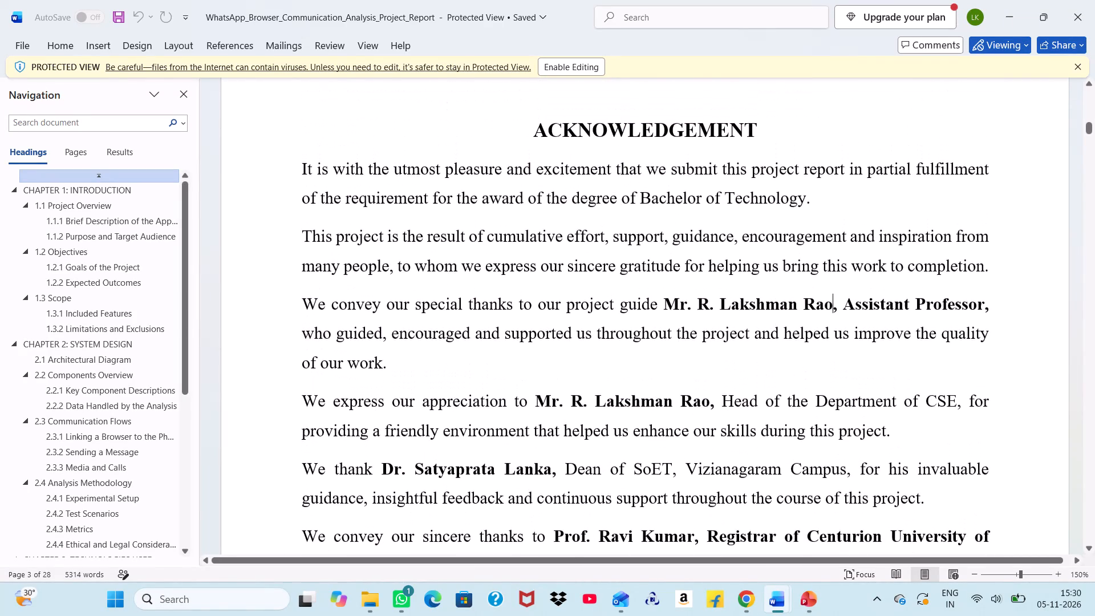
scroll(694, 296, "up", 6)
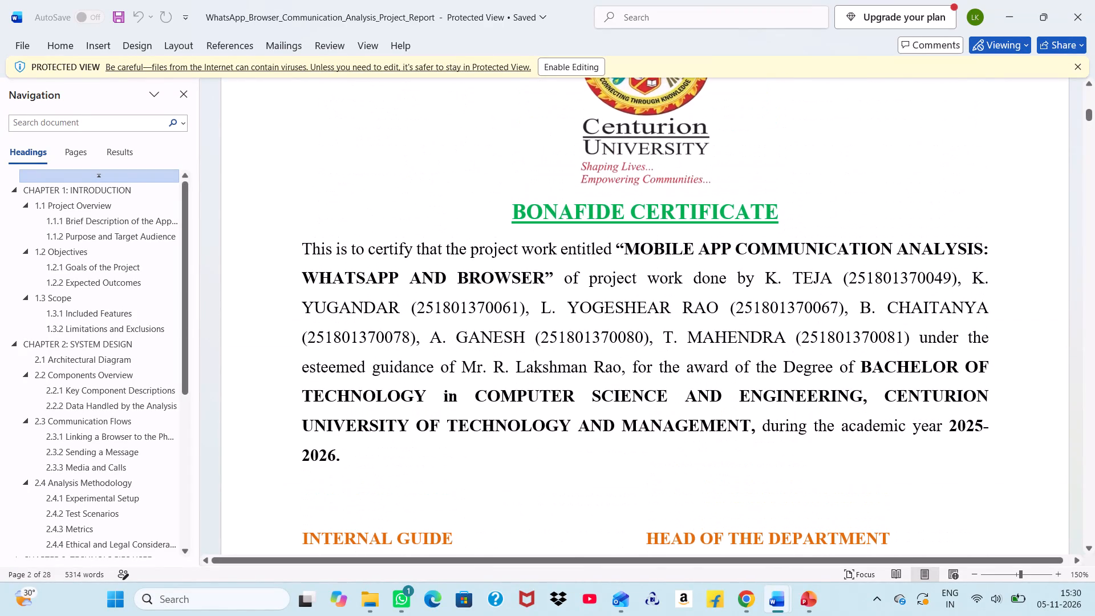
scroll(694, 296, "down", 2)
scroll(694, 296, "up", 7)
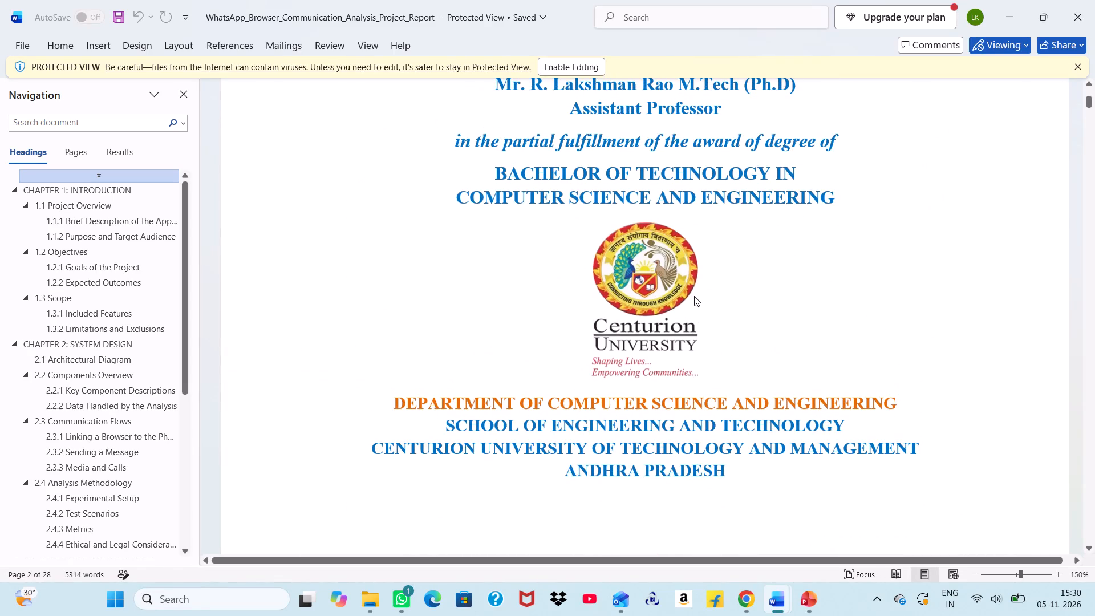
scroll(694, 296, "up", 3)
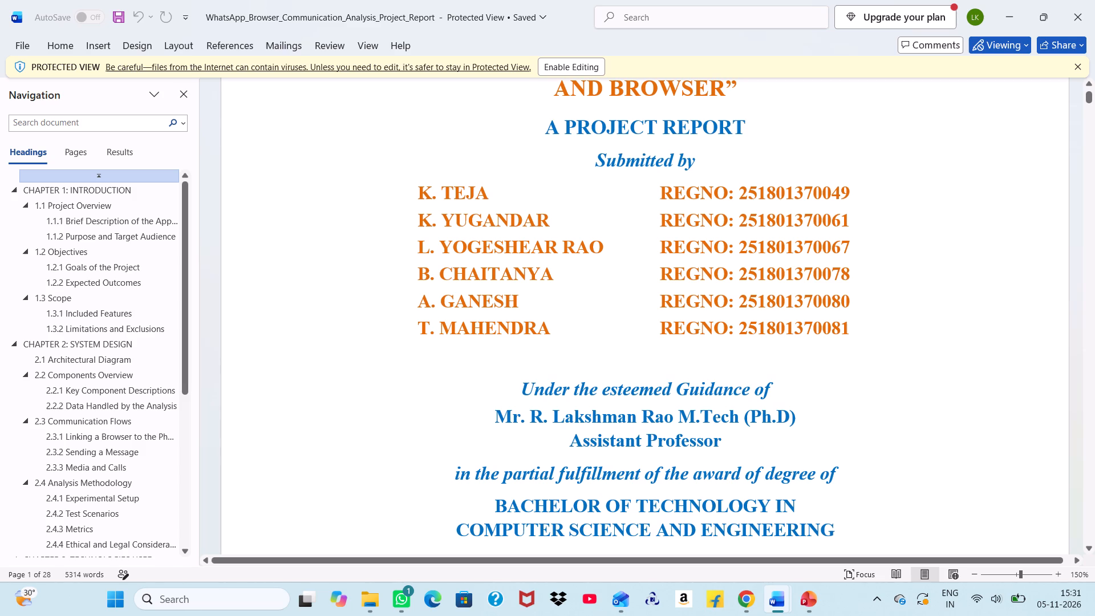
scroll(670, 421, "up", 1)
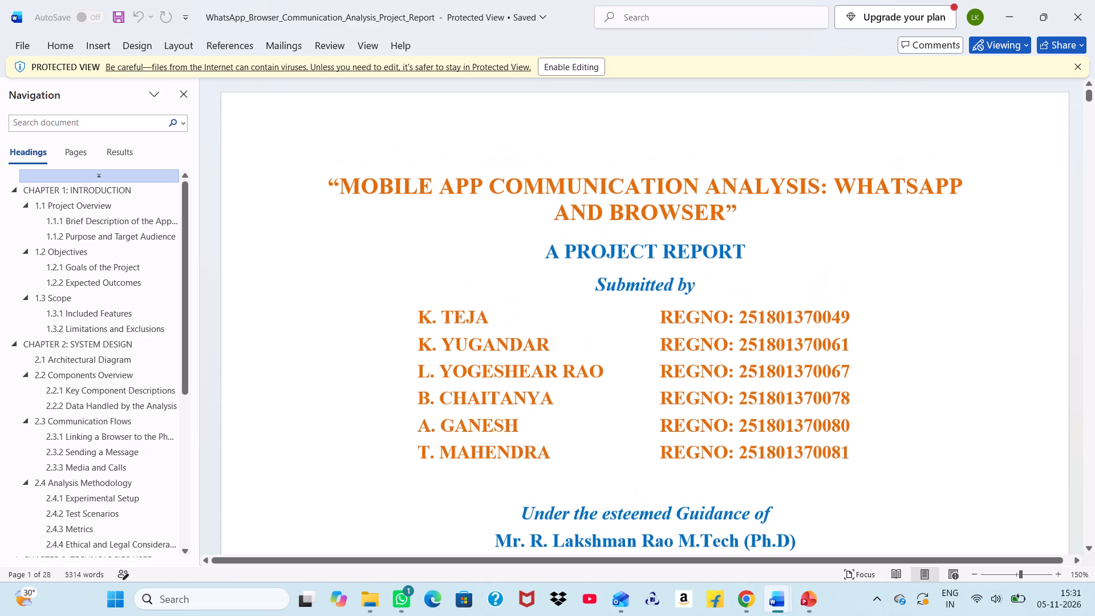
scroll(670, 421, "up", 1)
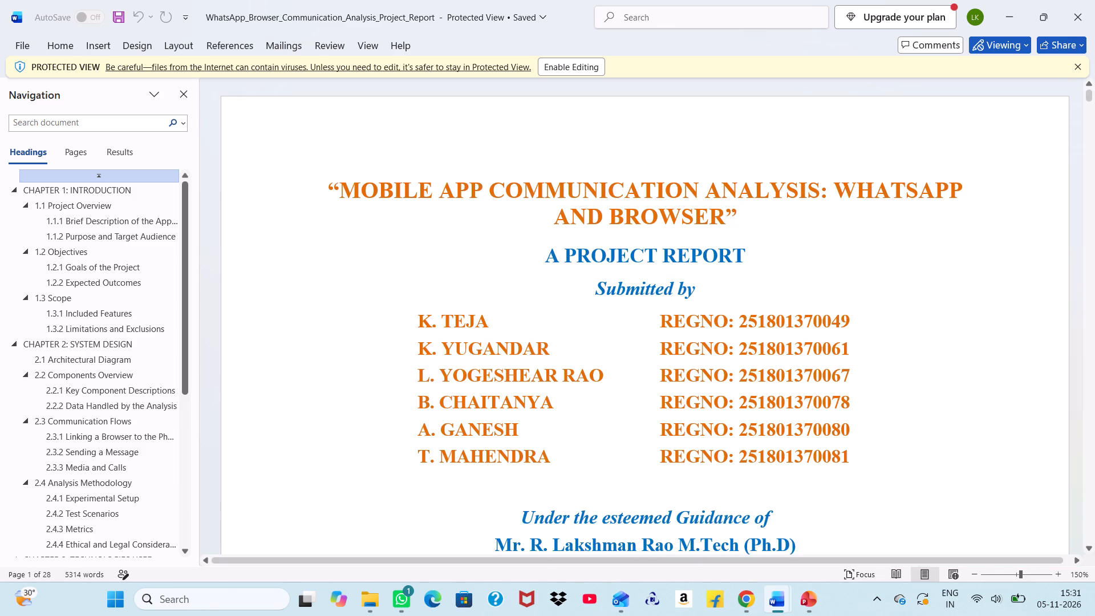
scroll(649, 416, "down", 2)
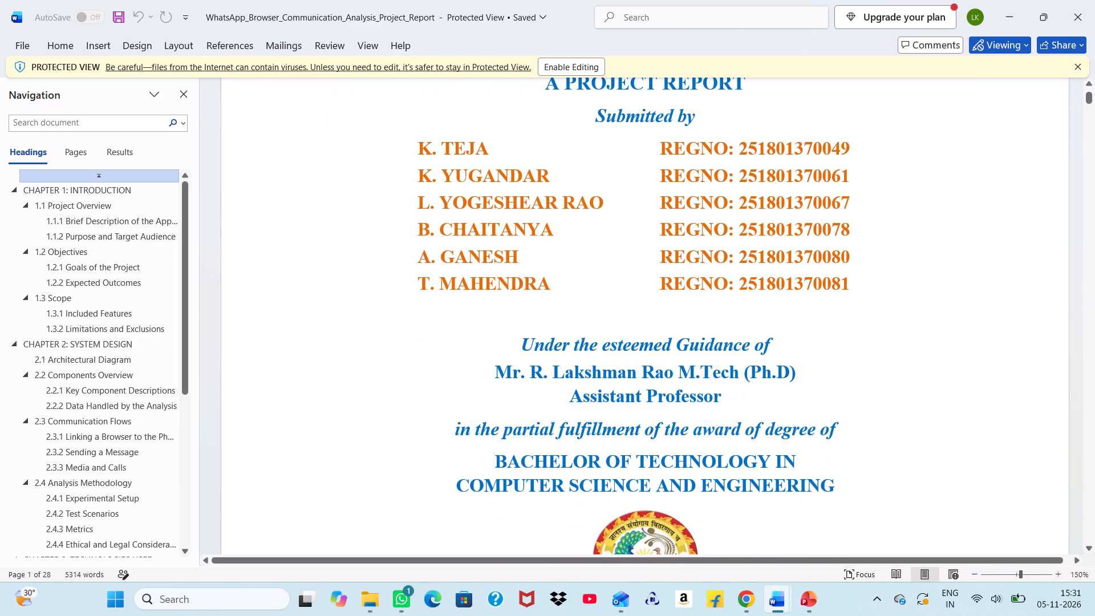
Take the report out of Protected View by enabling editing.
left_click(674, 372)
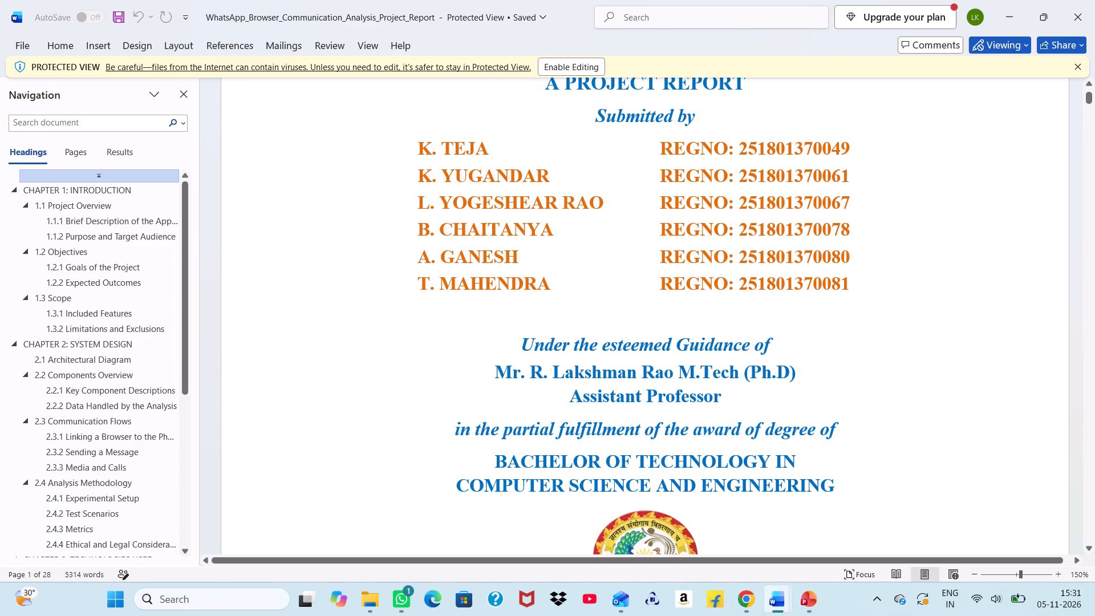
left_click(574, 69)
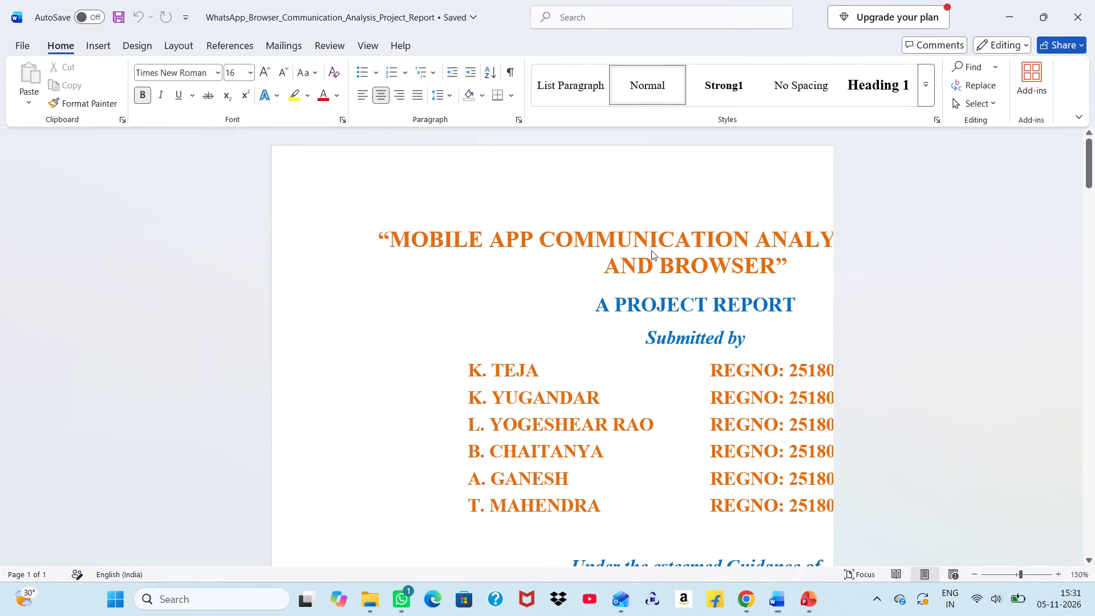
Place the insertion point right after the project guide's name, before M.Tech, on the title page.
scroll(681, 343, "down", 2)
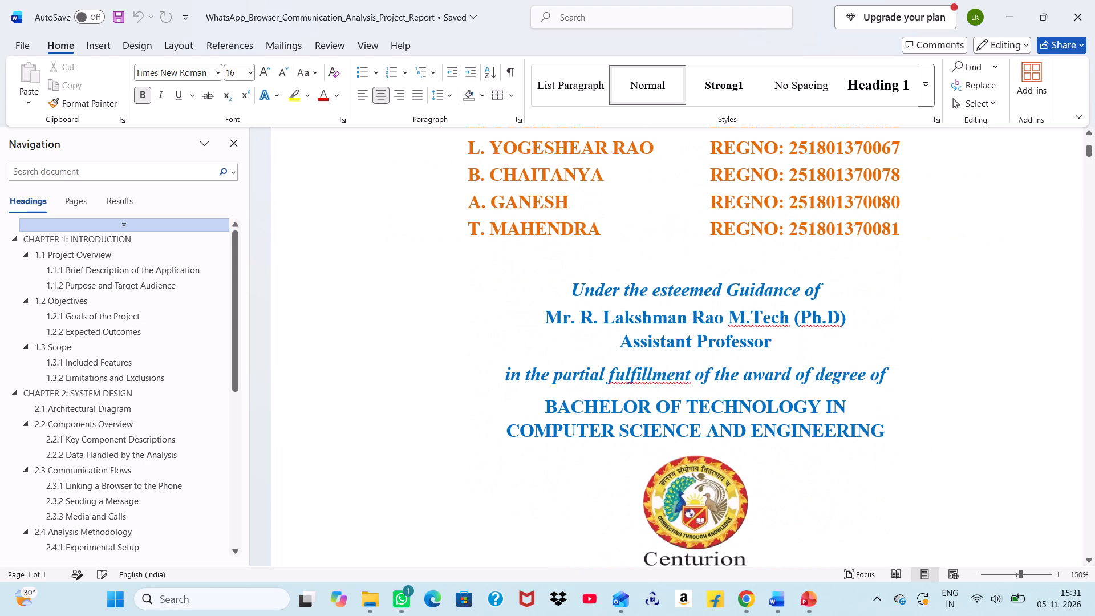
left_click(720, 323)
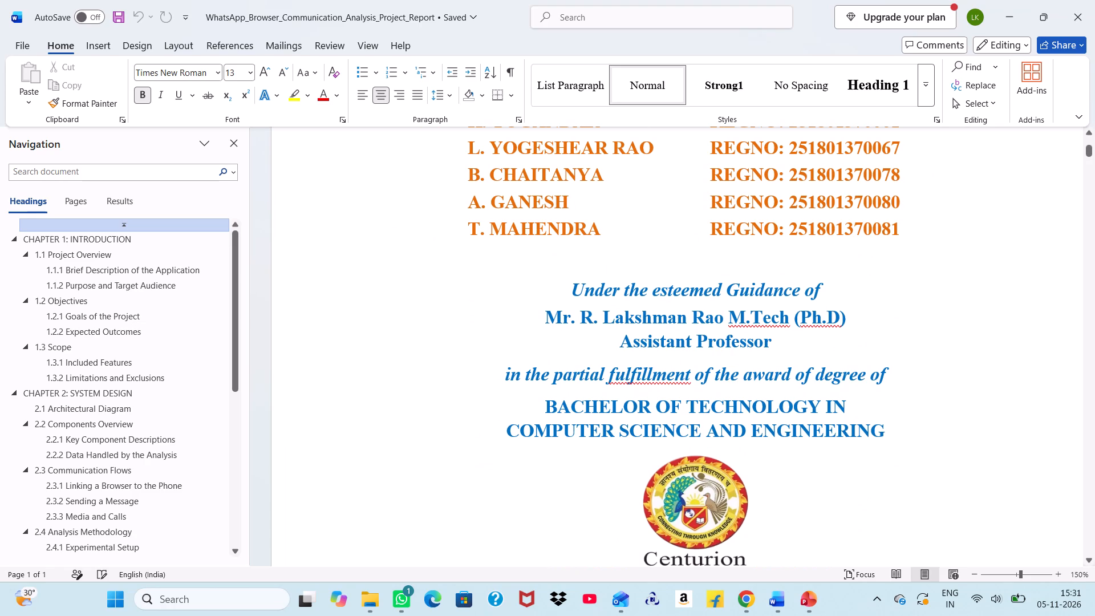
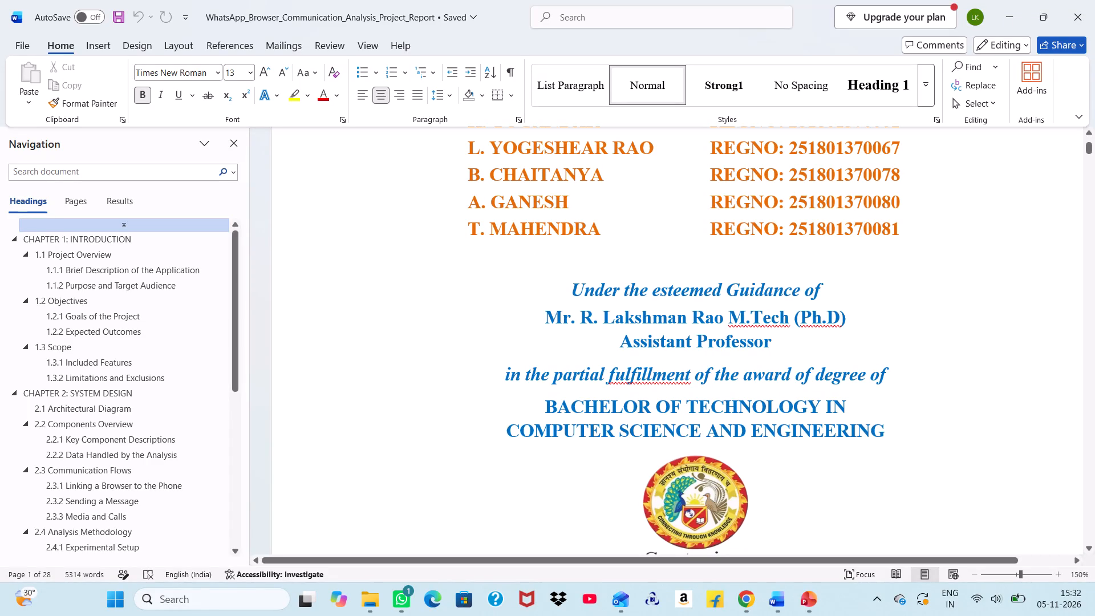
Replace the project guide's name between "Mr." and "M.Tech" on the title page with the new guide's full name.
key("BackSpace")
key("BackSpace")
key("BackSpace")
key("BackSpace")
key("BackSpace")
key("BackSpace")
key("BackSpace")
key("BackSpace")
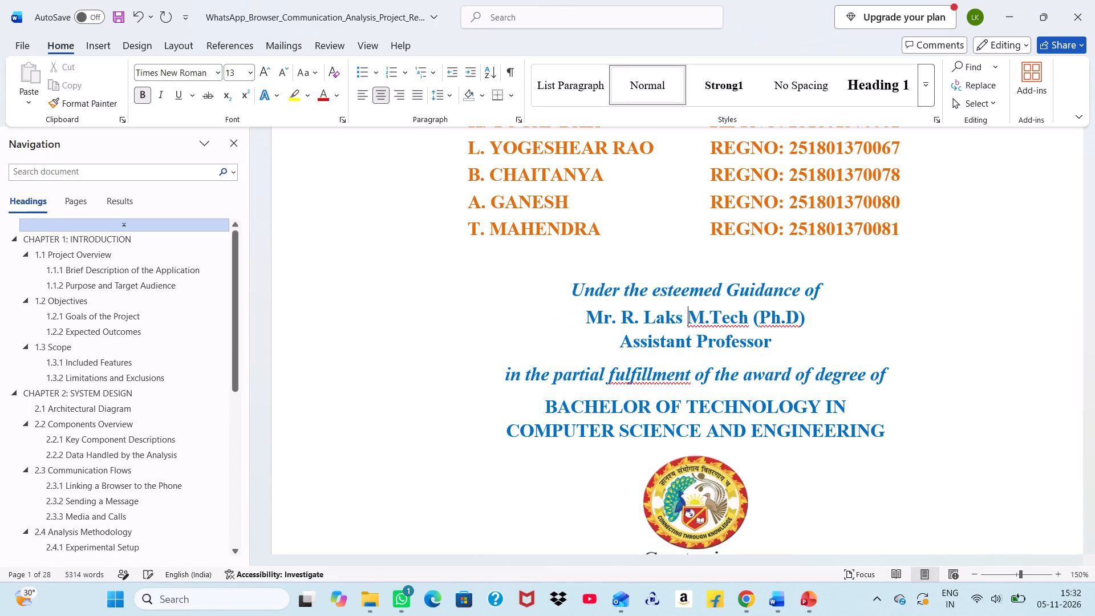
key("BackSpace")
key("BackSpace")
key("BackSpace")
key("BackSpace")
key("BackSpace")
key("BackSpace")
key("BackSpace")
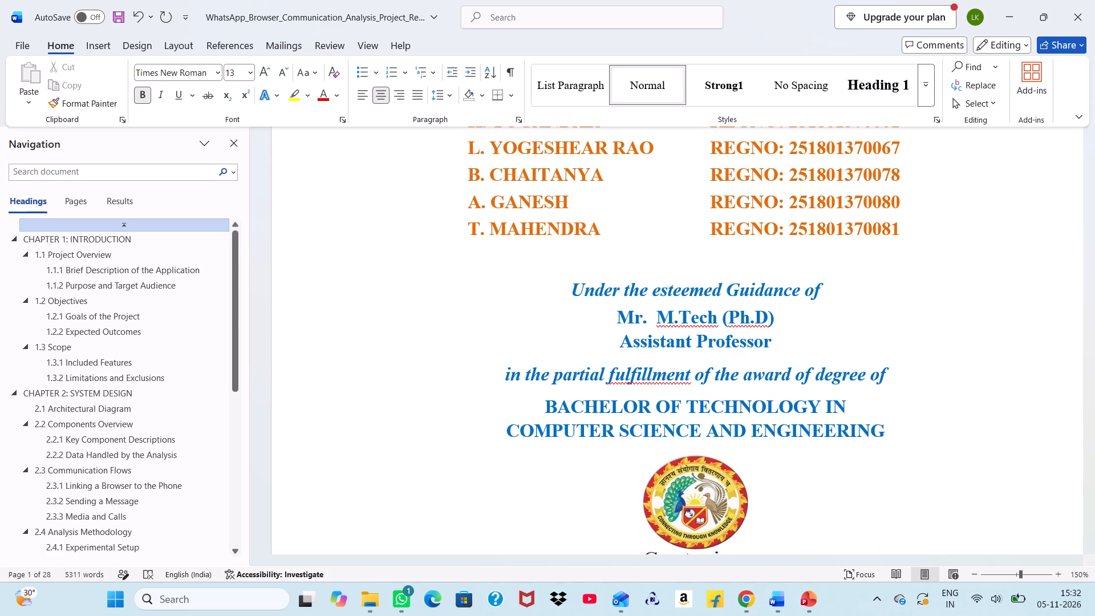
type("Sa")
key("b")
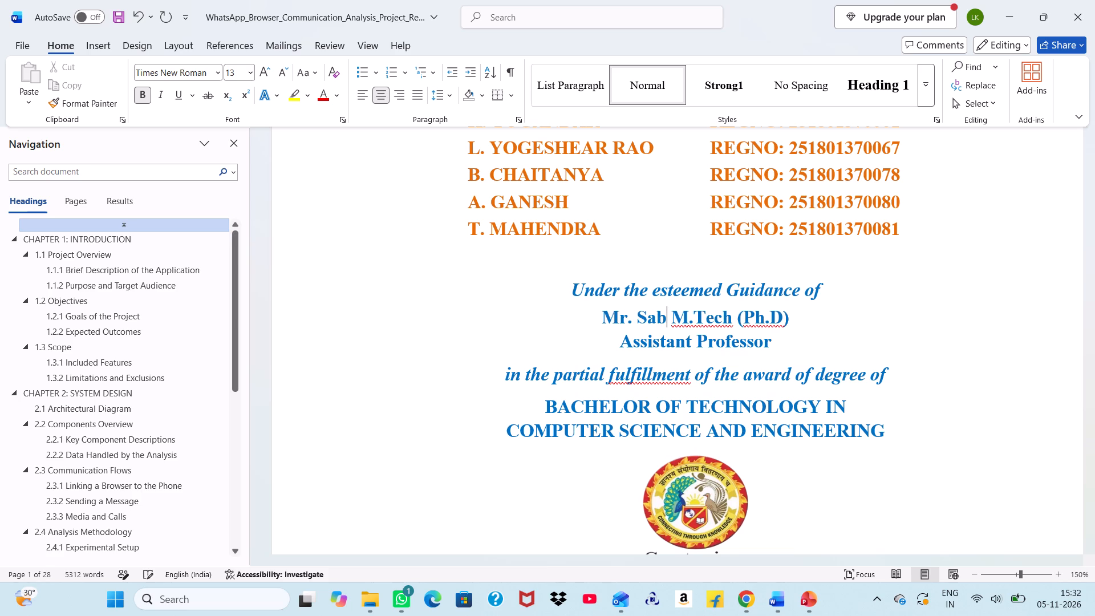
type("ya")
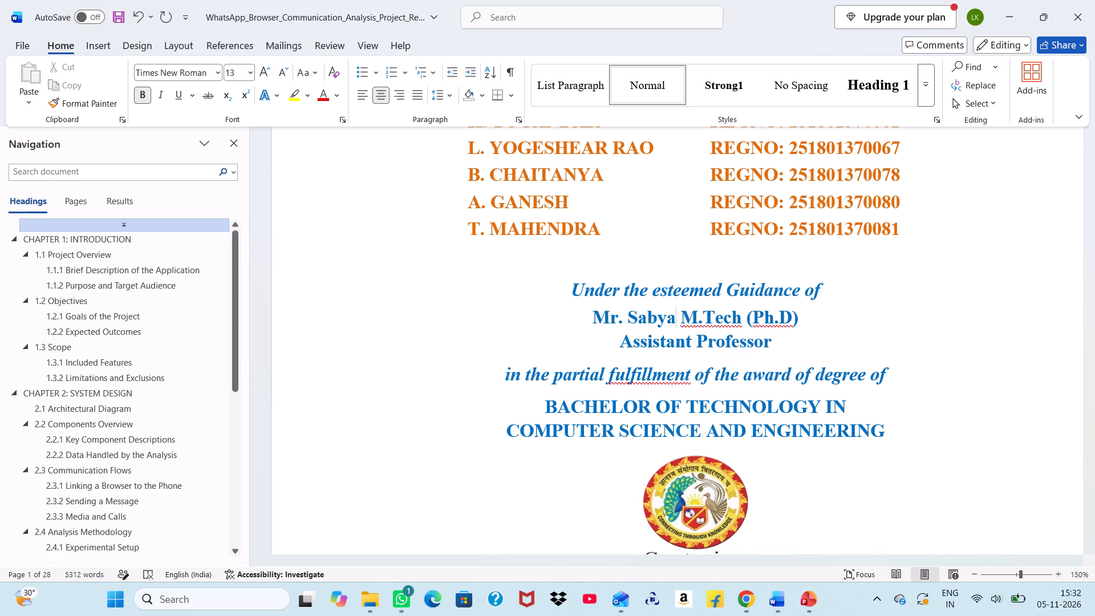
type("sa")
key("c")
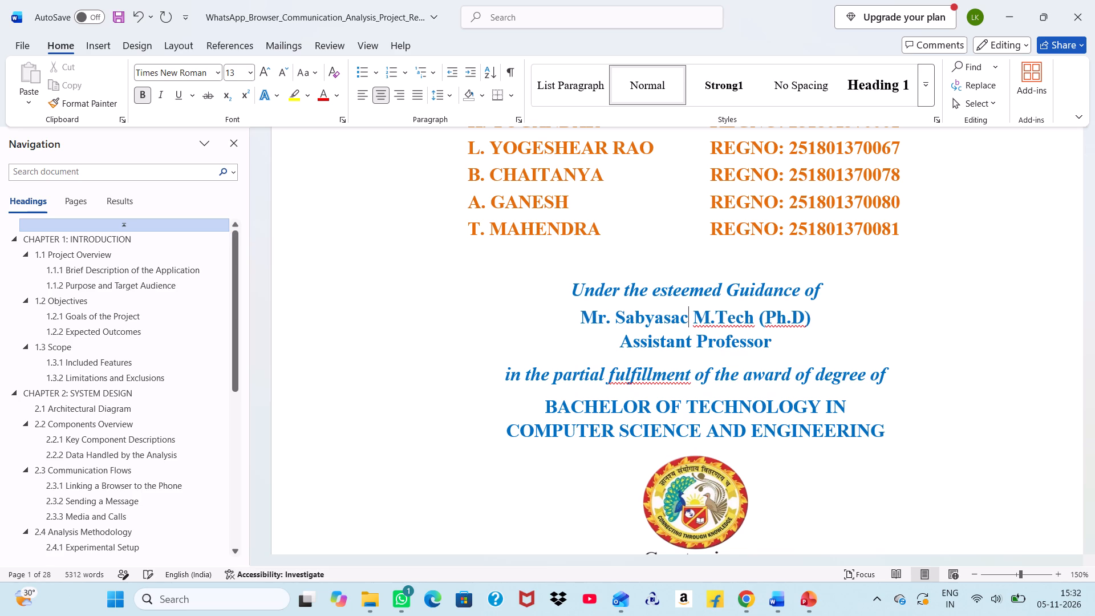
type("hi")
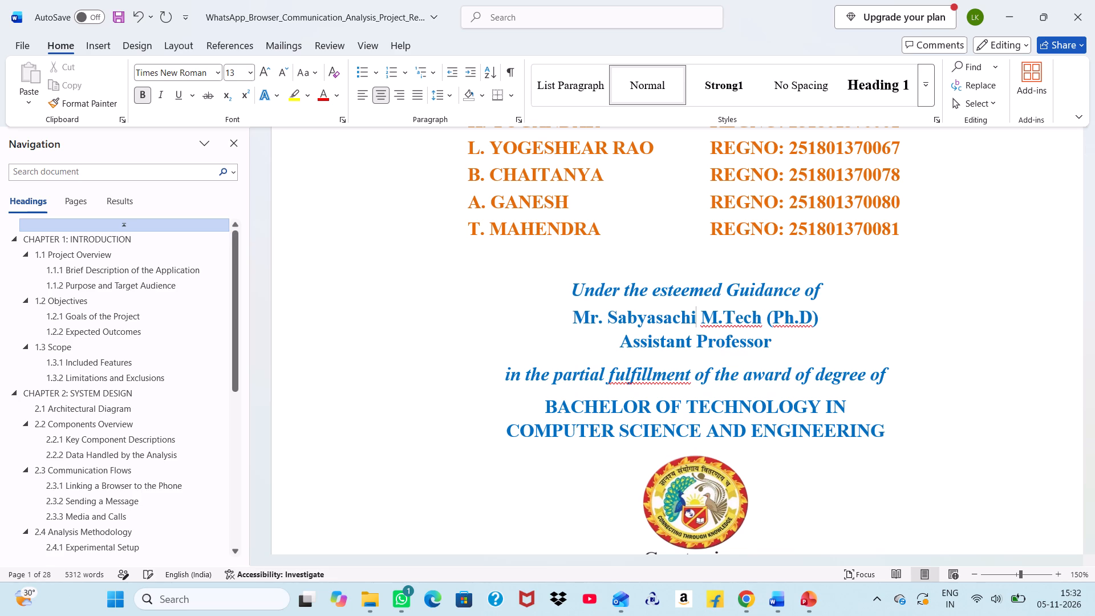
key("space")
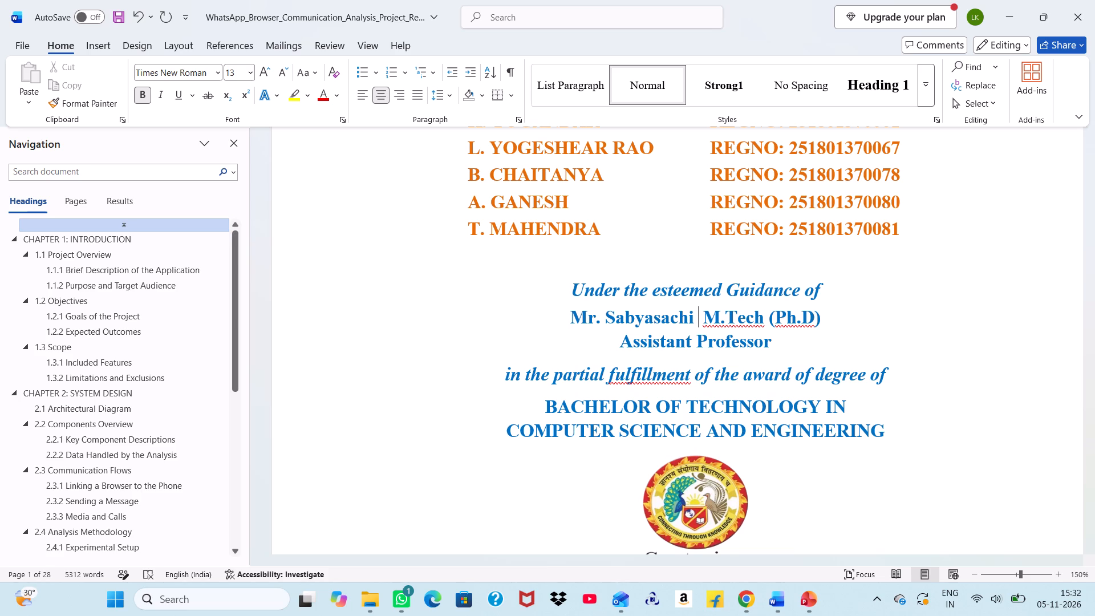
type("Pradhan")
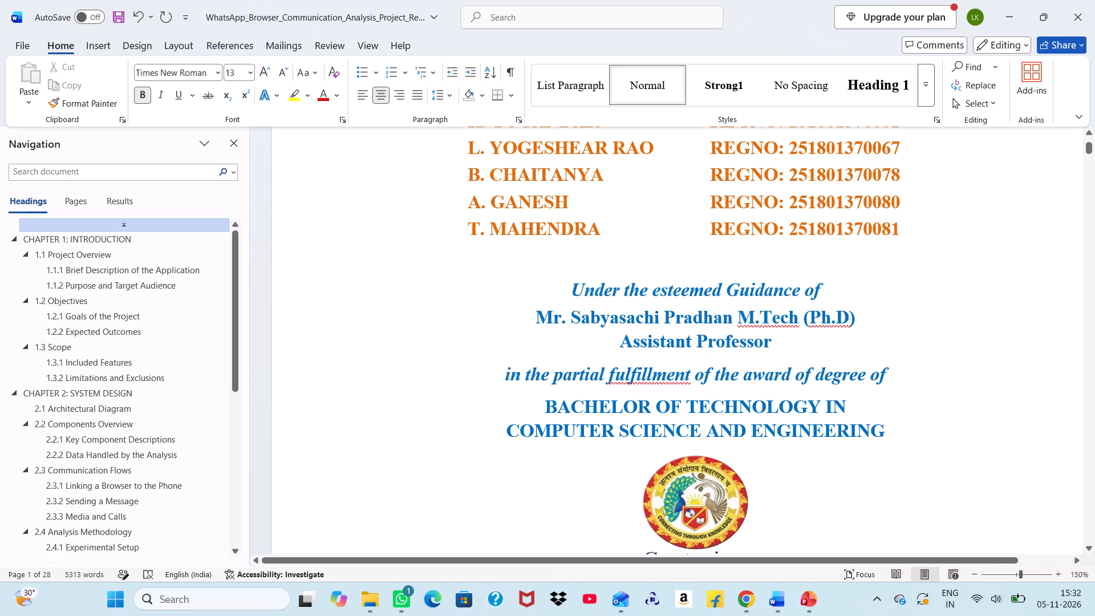
Delete "Tech" from the M.Tech qualification following the guide's name on the title page.
left_click(800, 321)
Change the degree after the project guide's name on the title page to Msc.Forensic, keeping (Ph.D) after it.
key("BackSpace")
key("BackSpace")
key("BackSpace")
key("BackSpace")
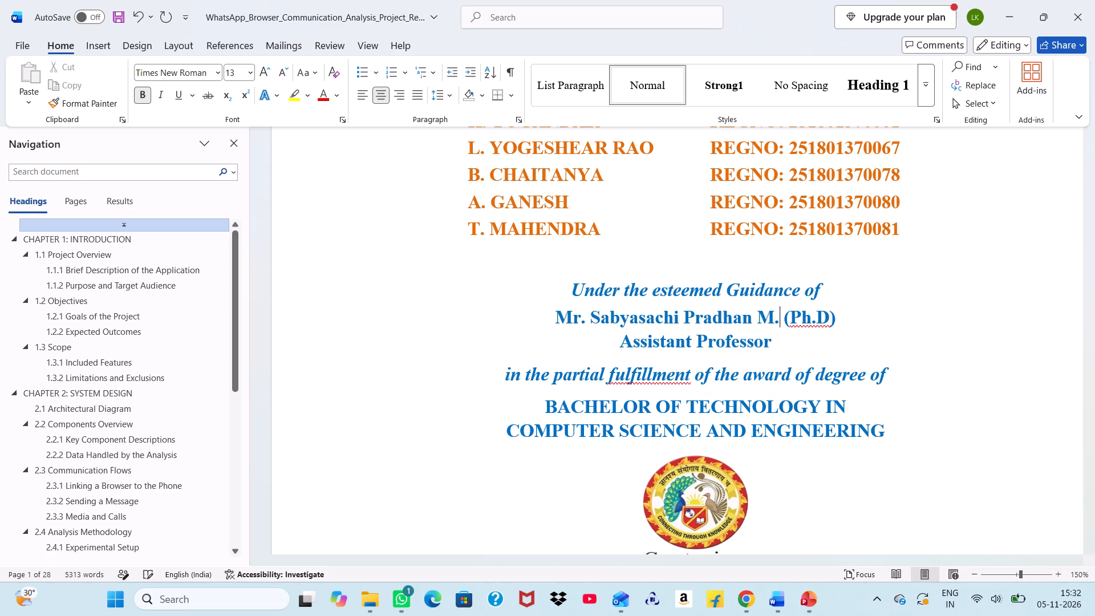
key("BackSpace")
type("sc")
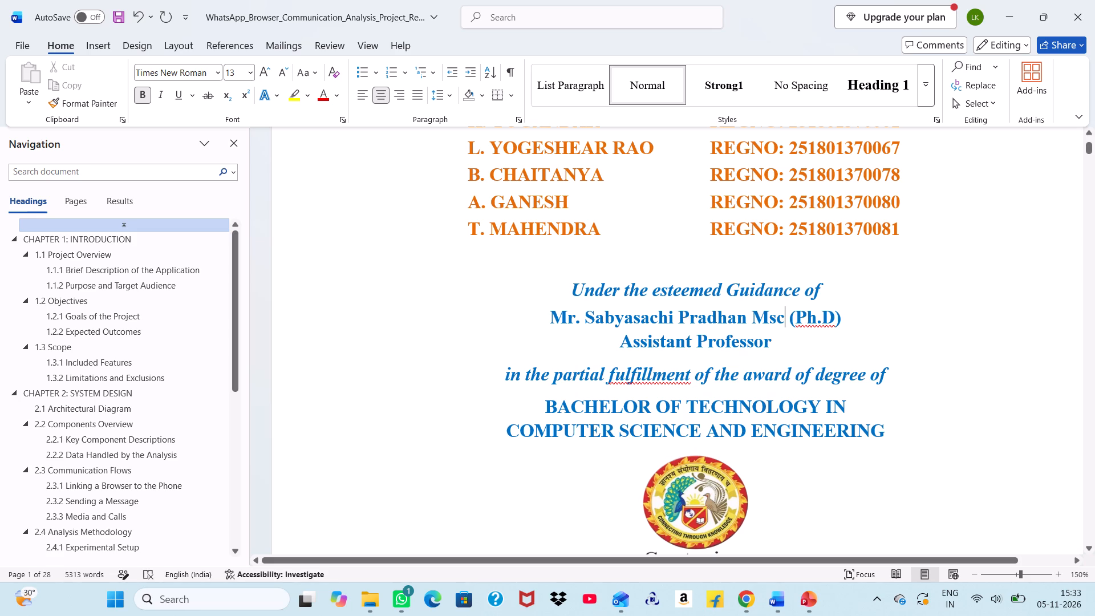
scroll(700, 438, "up", 3)
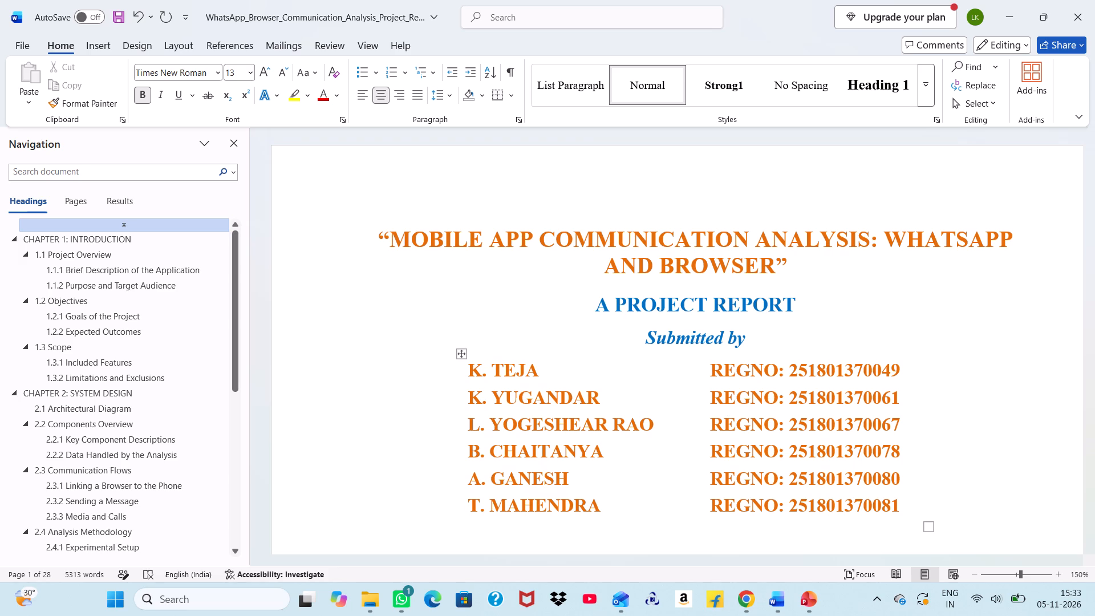
scroll(700, 438, "down", 3)
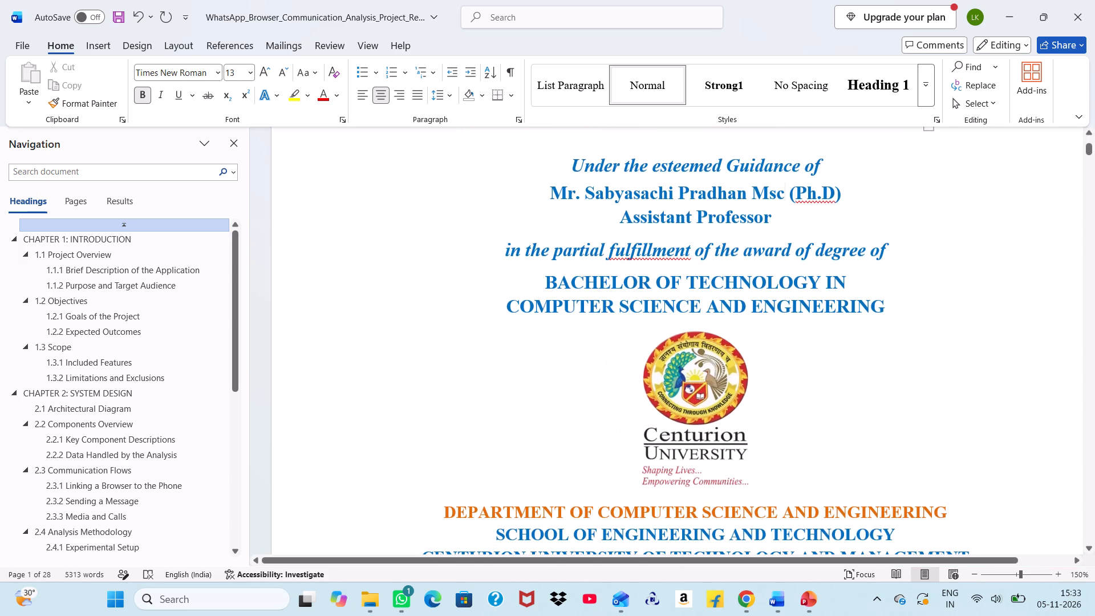
scroll(700, 438, "down", 1)
scroll(700, 438, "up", 1)
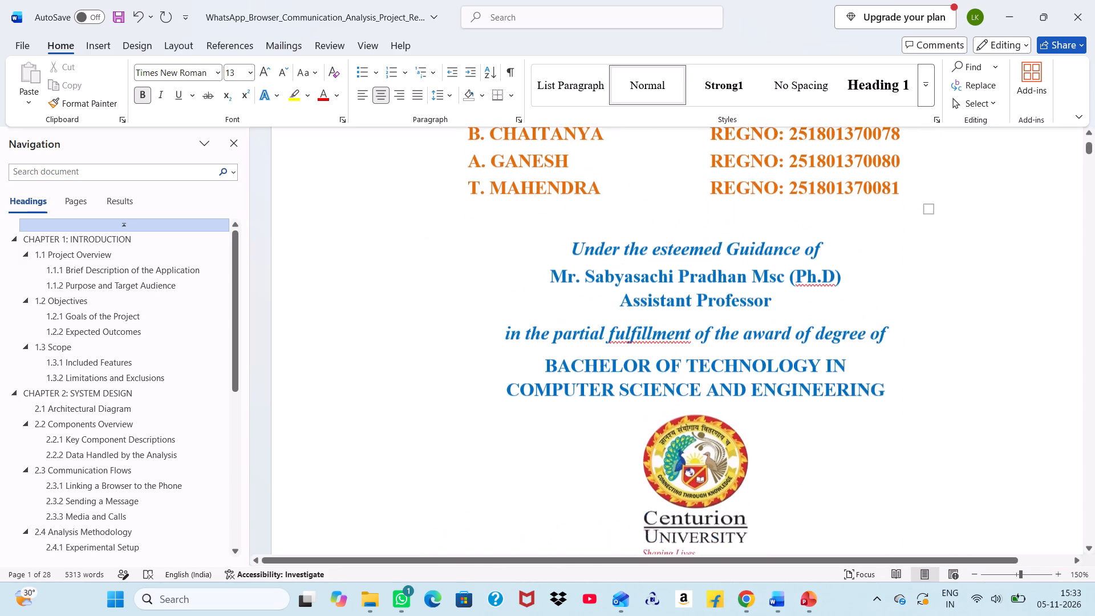
scroll(700, 438, "up", 2)
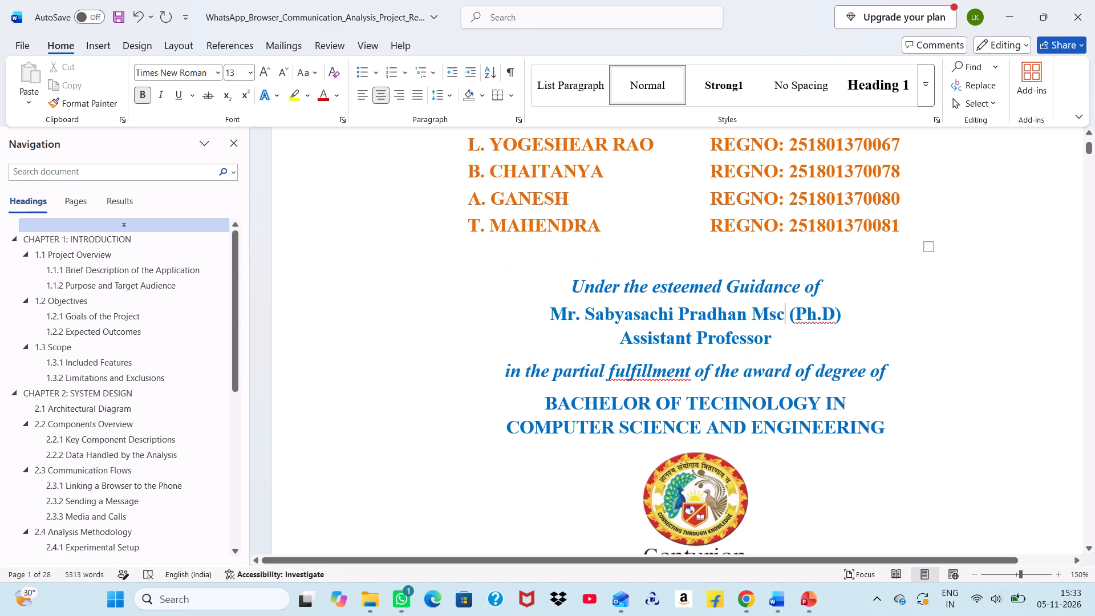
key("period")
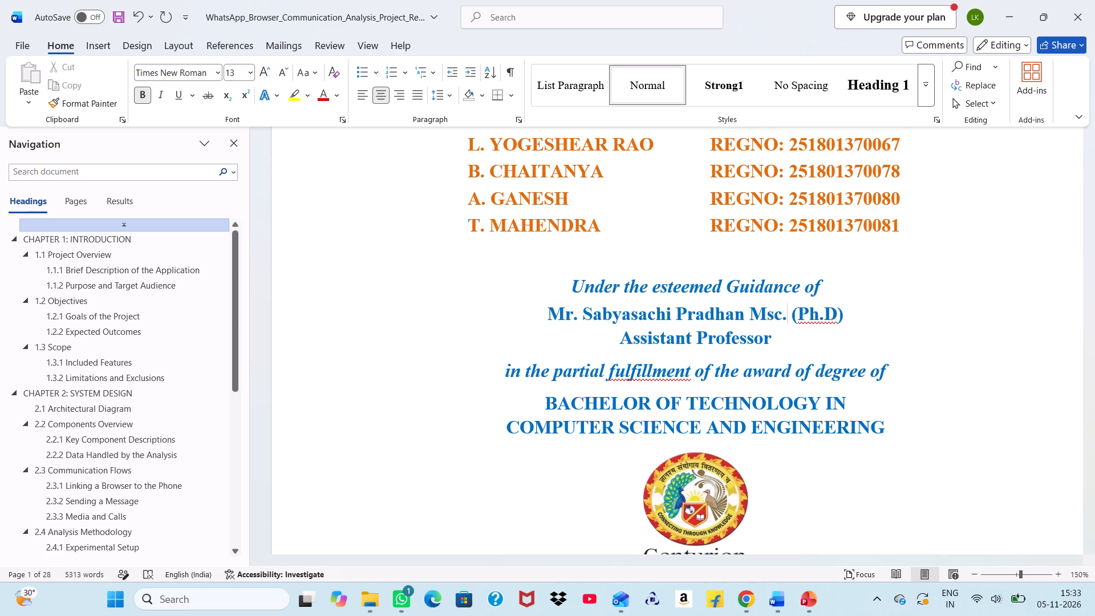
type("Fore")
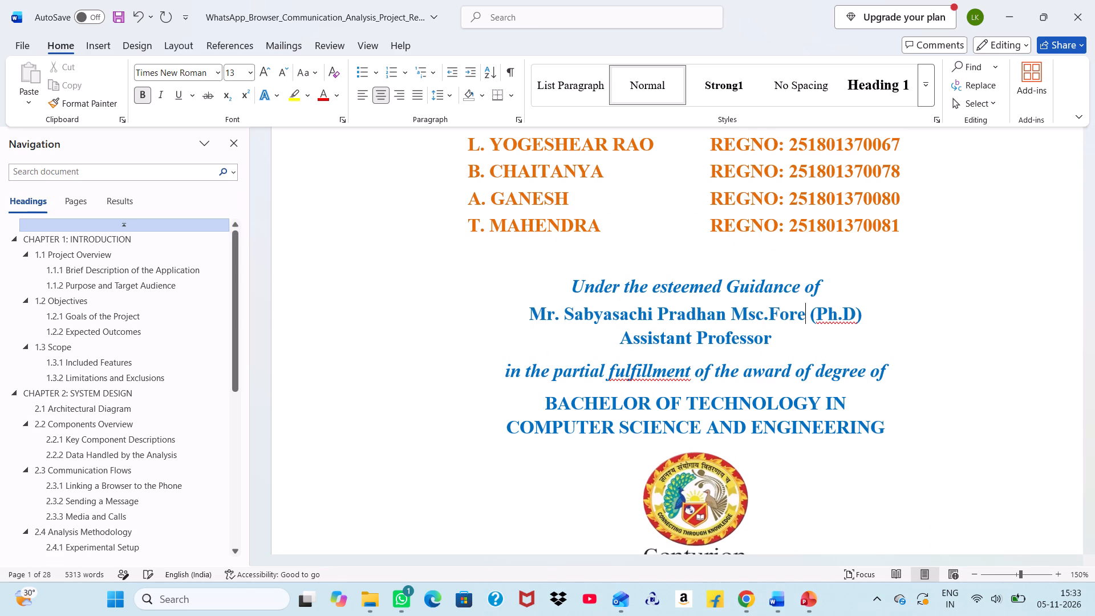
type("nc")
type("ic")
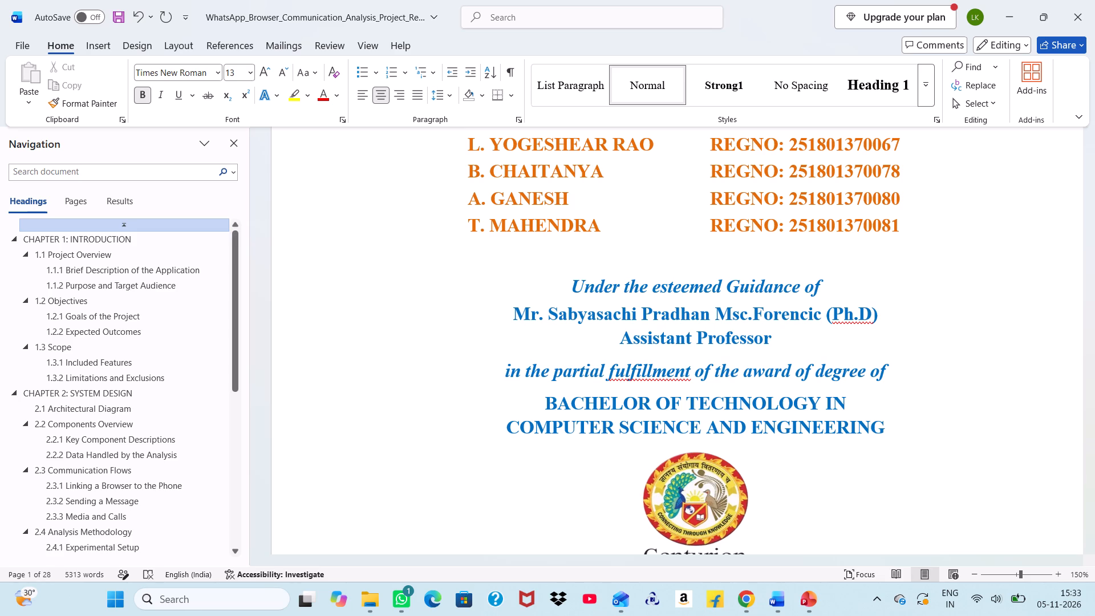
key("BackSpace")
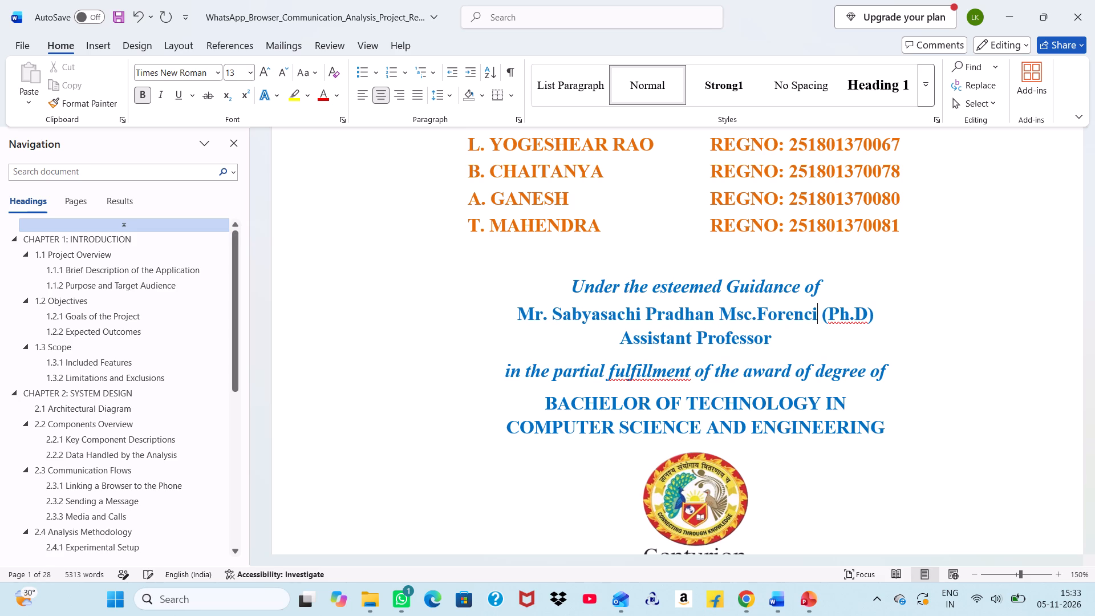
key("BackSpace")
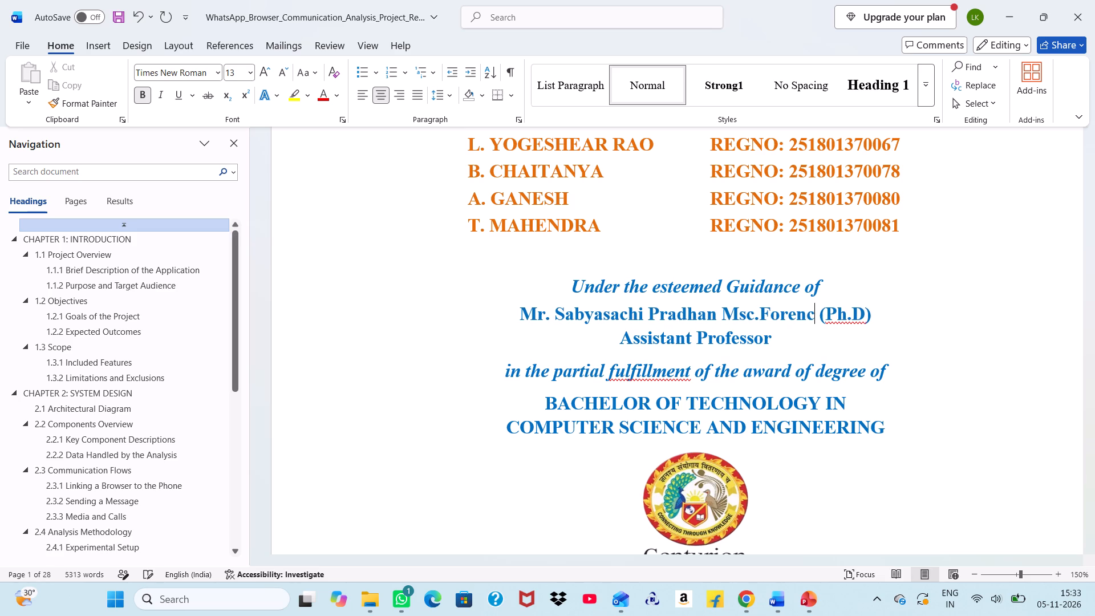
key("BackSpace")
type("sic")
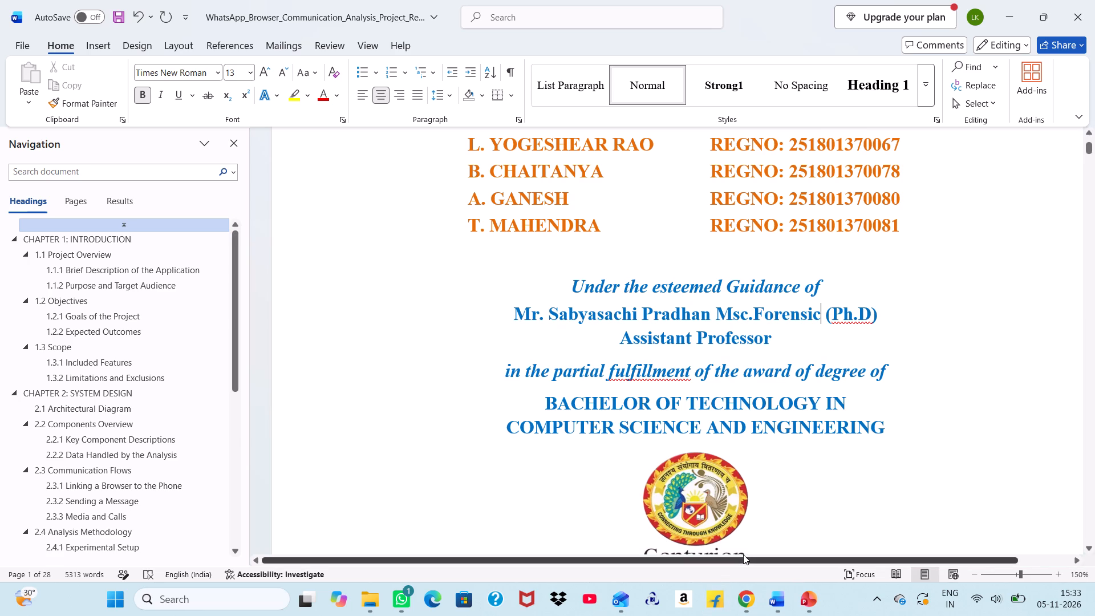
Delete the internal guide's name after Mr. in the signature table of the Bonafide Certificate.
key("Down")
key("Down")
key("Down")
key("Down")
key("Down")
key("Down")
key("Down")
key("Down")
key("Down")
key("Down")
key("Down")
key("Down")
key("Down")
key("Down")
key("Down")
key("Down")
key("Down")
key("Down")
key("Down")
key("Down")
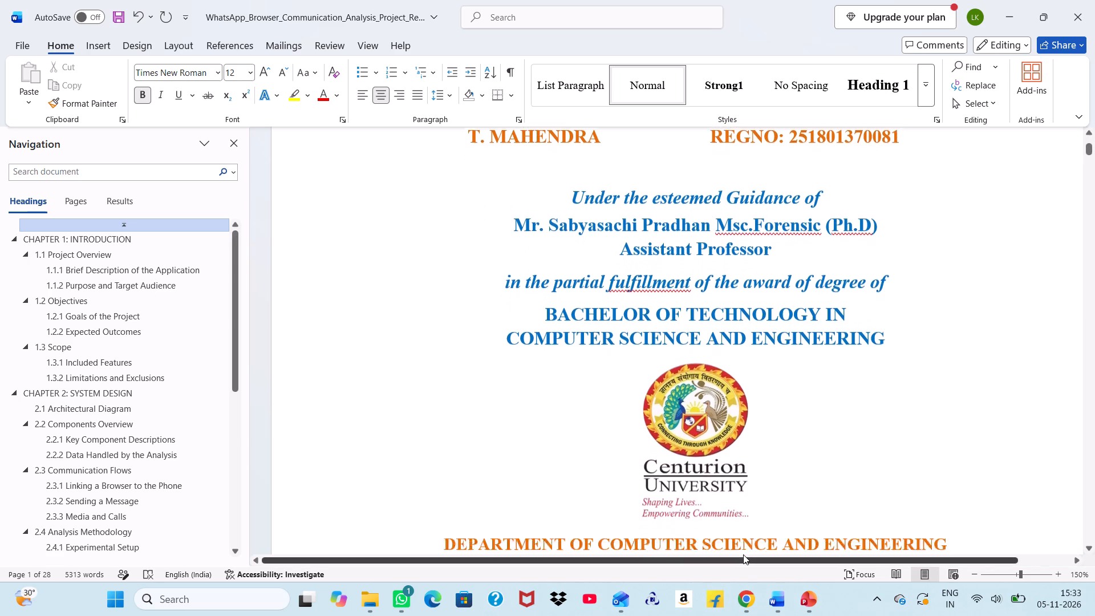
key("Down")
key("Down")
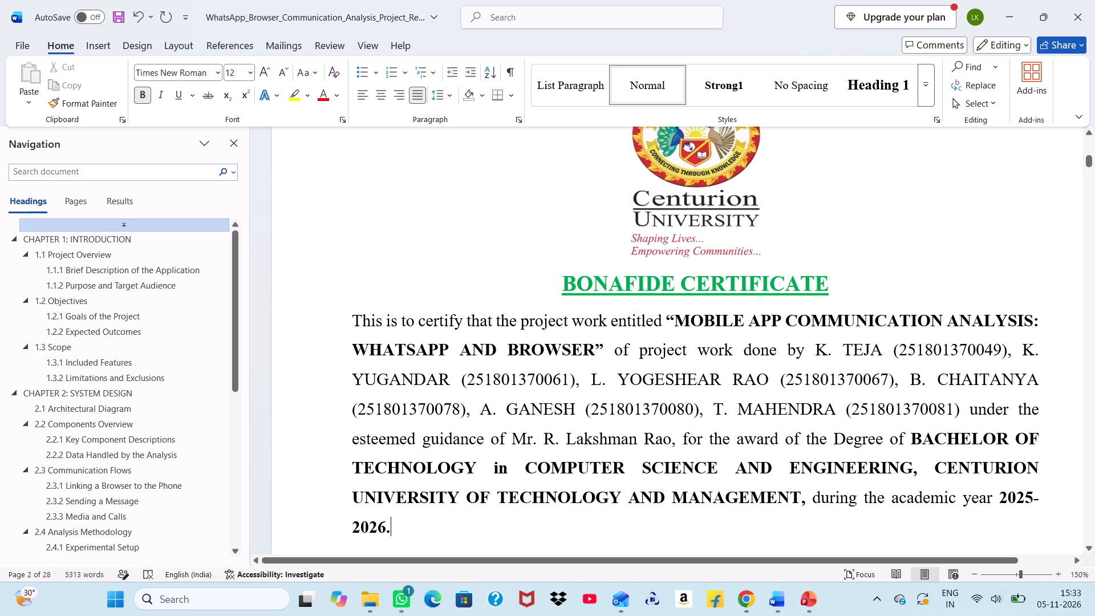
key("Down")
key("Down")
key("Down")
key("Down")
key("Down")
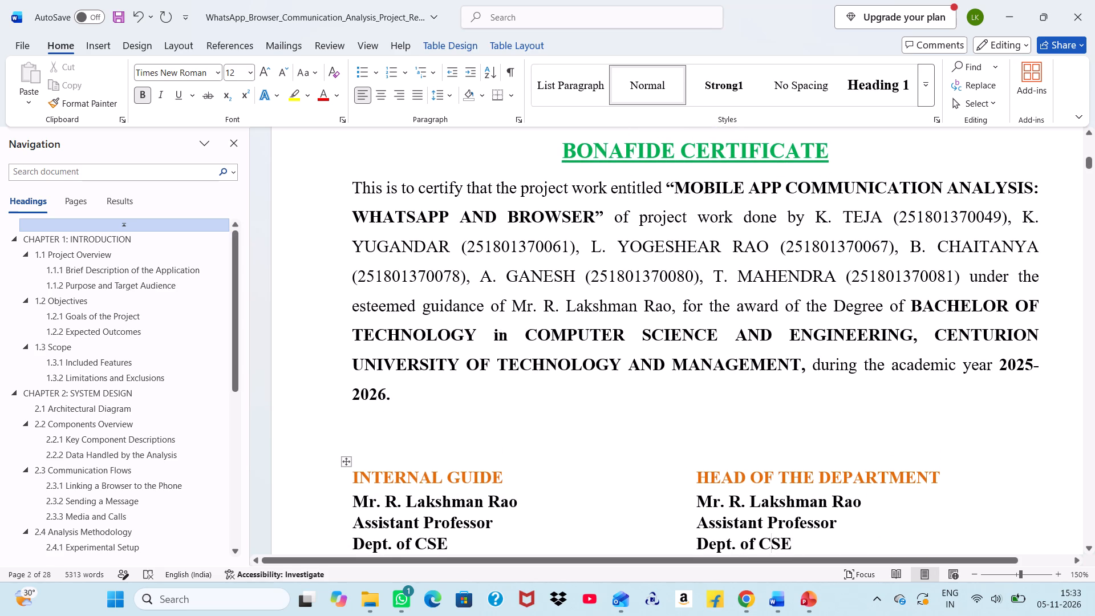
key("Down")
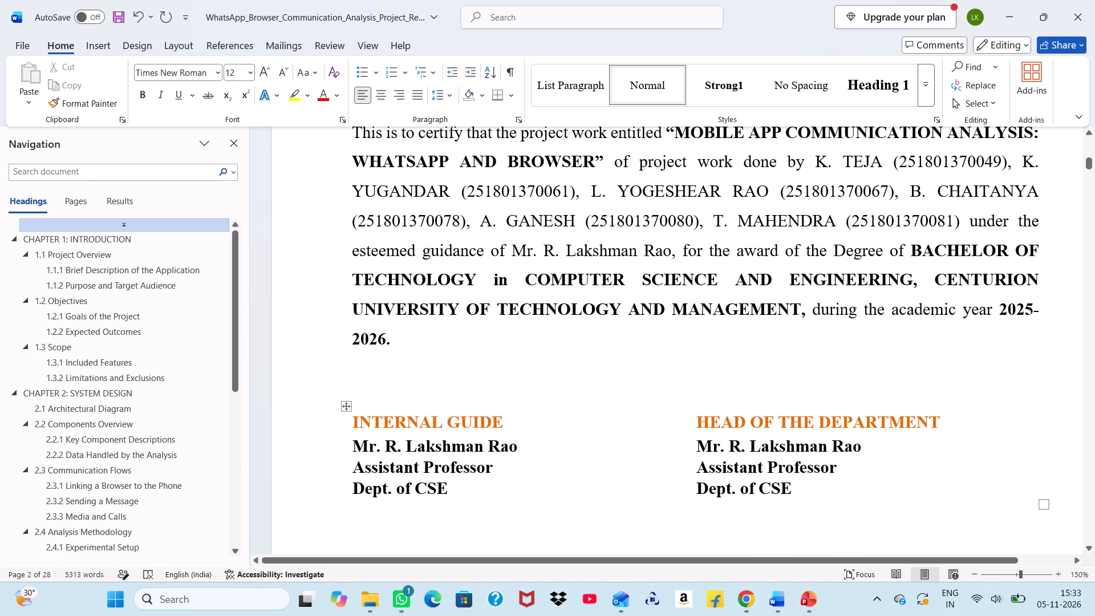
left_click(529, 451)
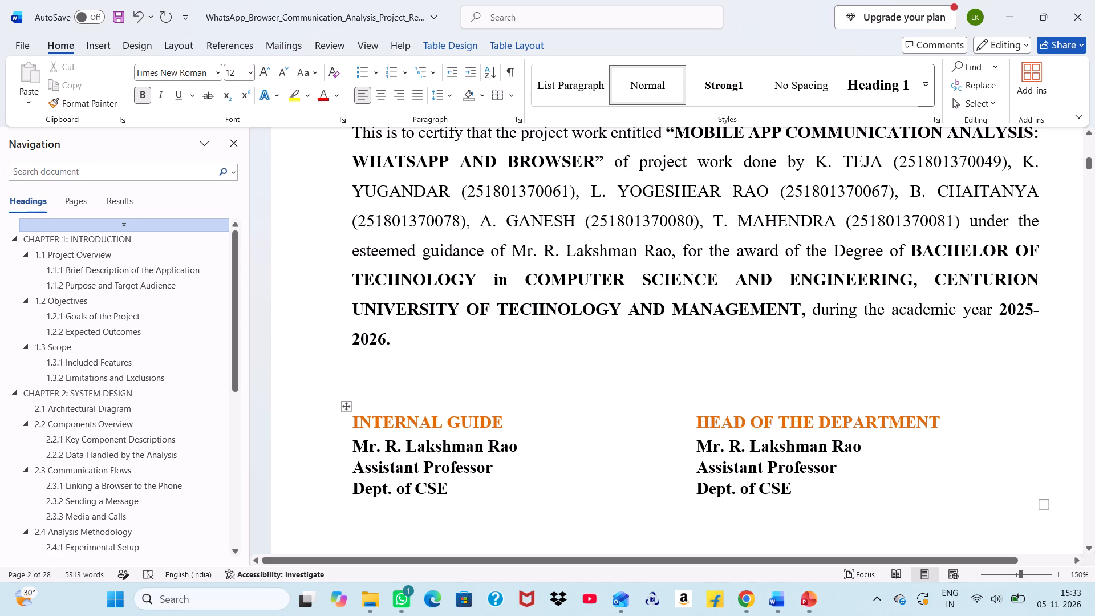
key("BackSpace")
key("BackSpace")
key("BackSpace")
key("BackSpace")
key("BackSpace")
key("BackSpace")
key("BackSpace")
key("BackSpace")
key("BackSpace")
key("BackSpace")
key("BackSpace")
key("BackSpace")
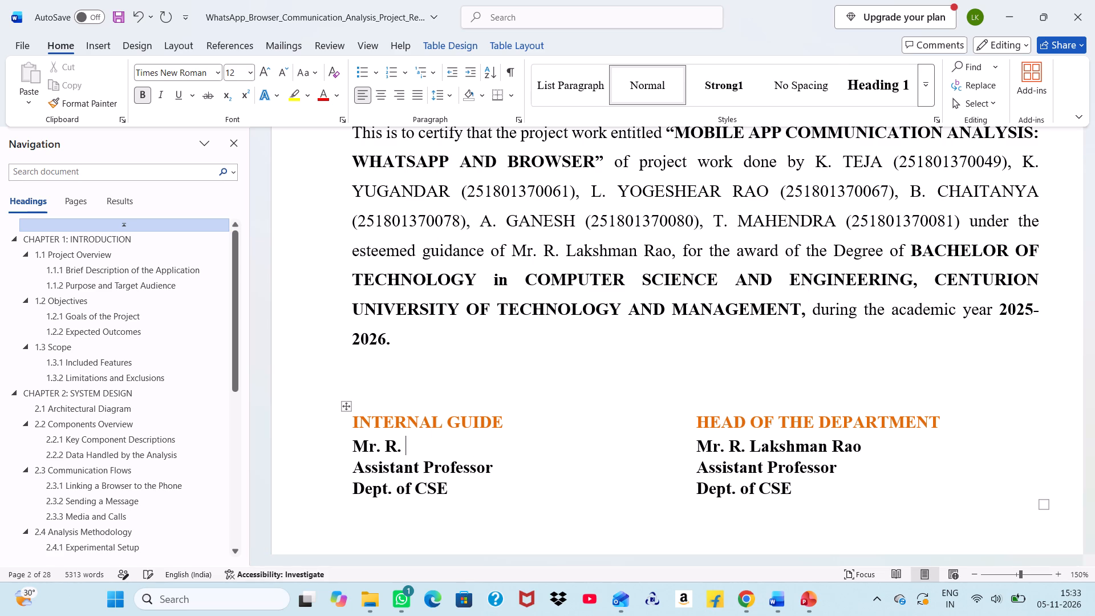
key("BackSpace")
key("BackSpace")
key("BackSpace")
Enter the new internal guide's full name after Mr. in the signature table of the Bonafide Certificate.
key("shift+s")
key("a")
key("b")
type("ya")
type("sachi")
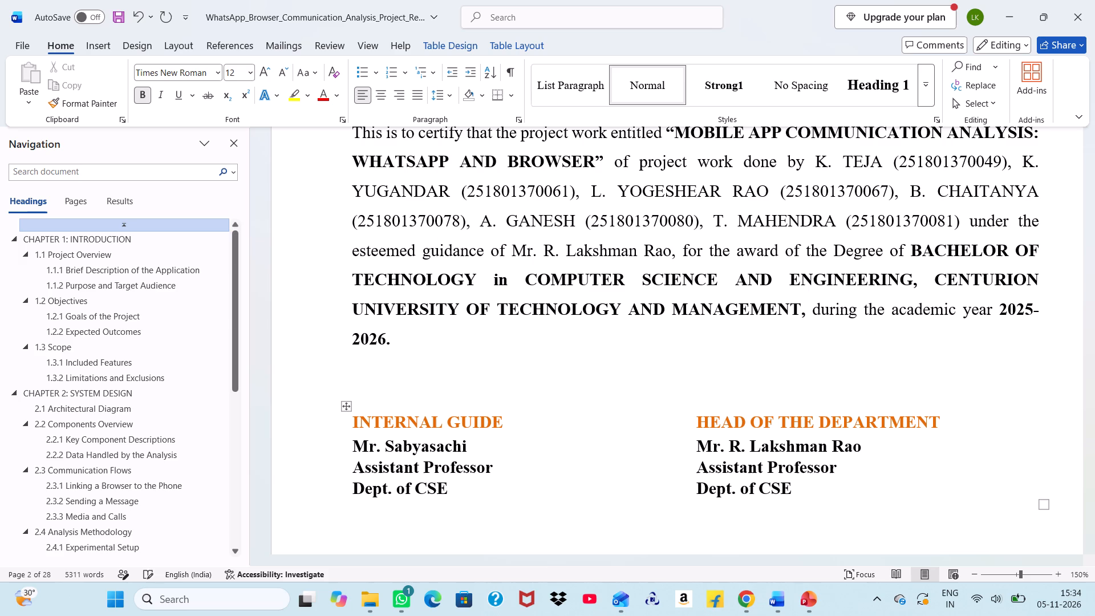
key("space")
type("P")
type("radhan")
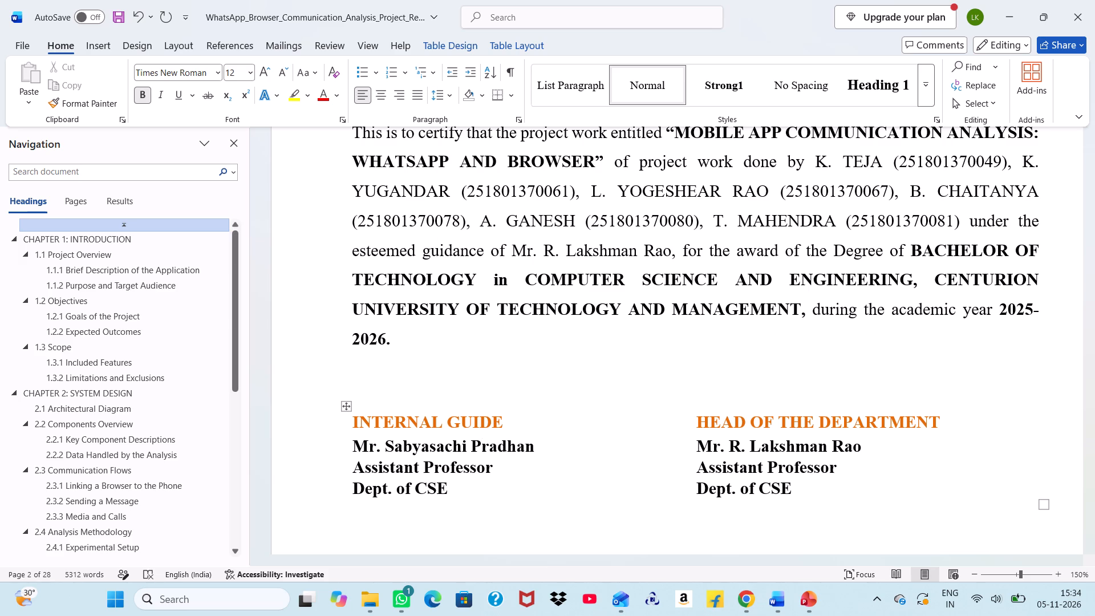
Change the internal guide's department line in the signature table to Dept. of BSC.
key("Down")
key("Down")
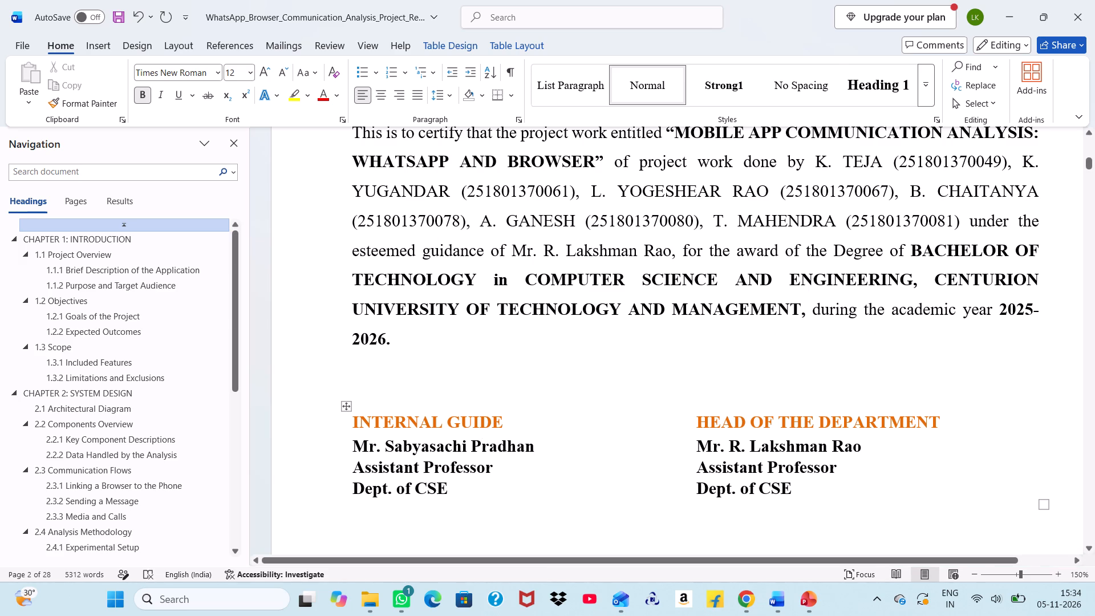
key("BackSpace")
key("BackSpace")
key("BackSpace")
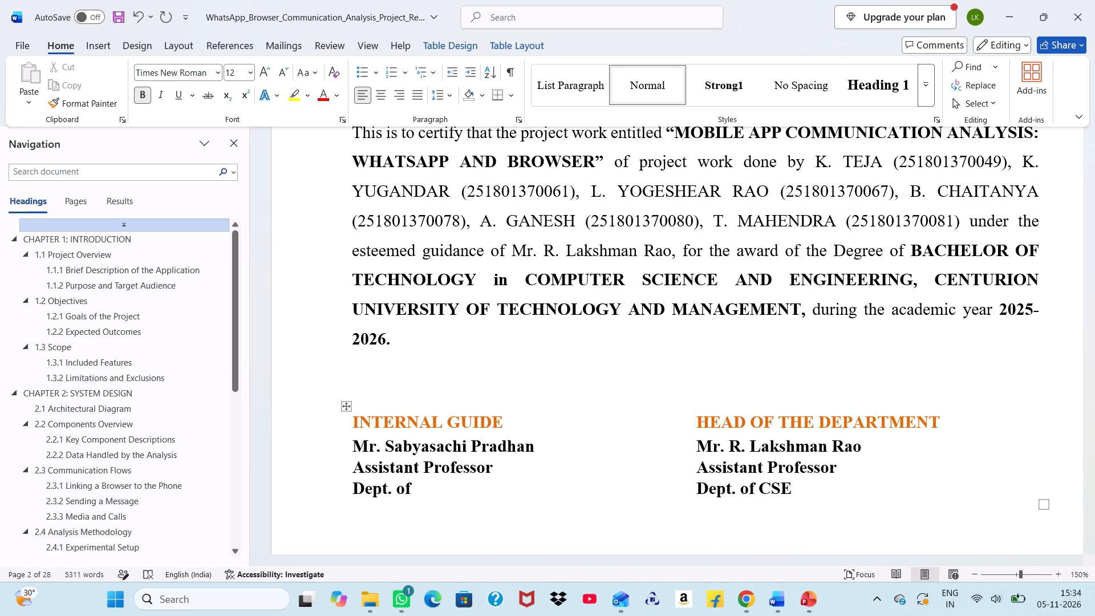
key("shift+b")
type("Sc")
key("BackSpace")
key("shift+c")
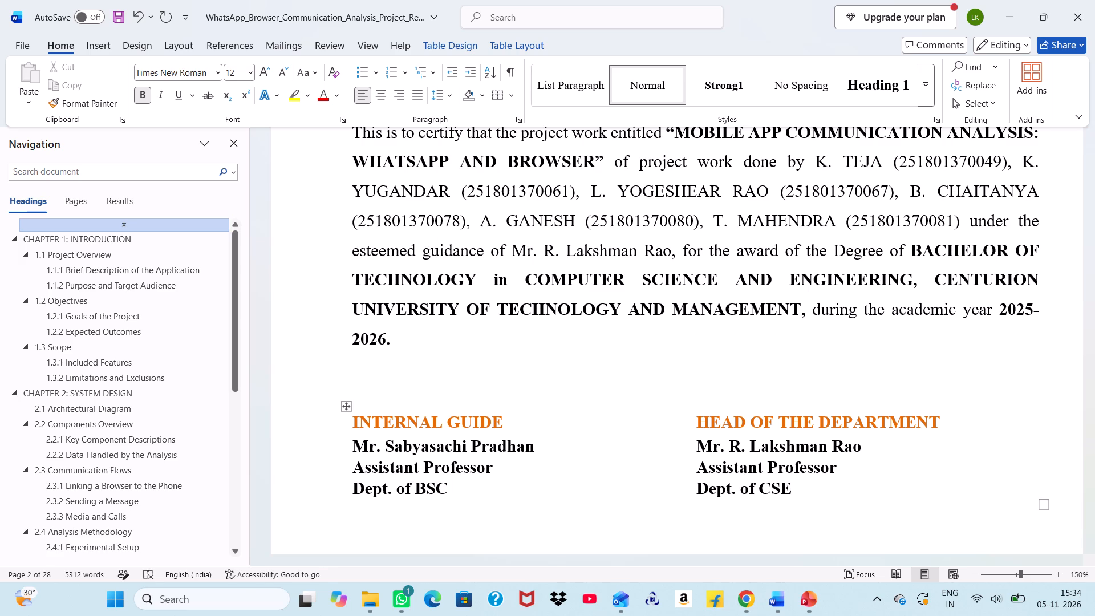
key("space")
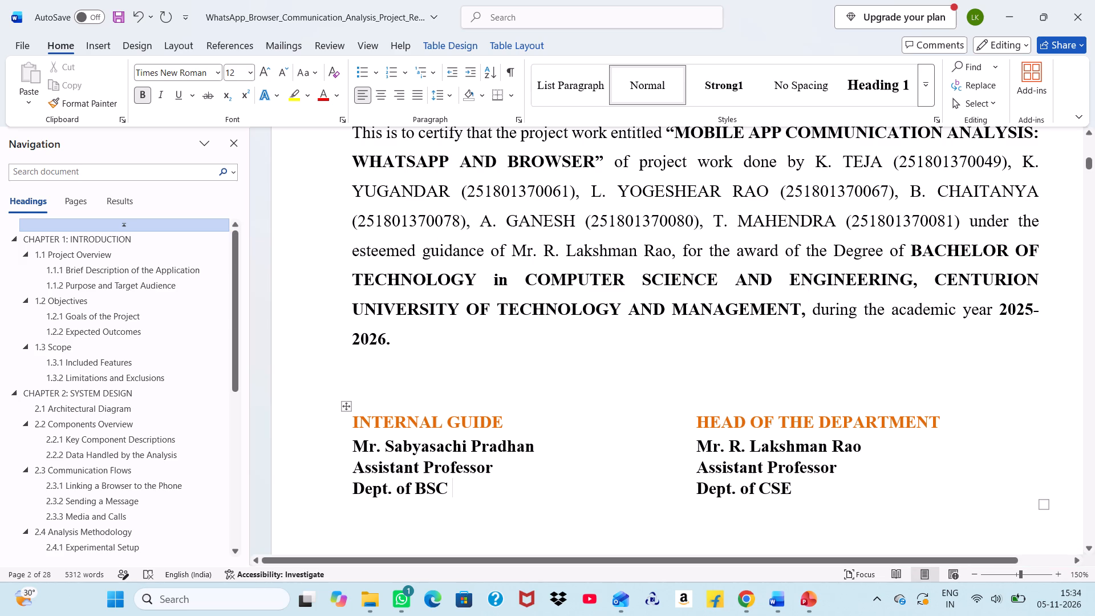
Check the External Examiner and Dean SoET entries at the end of the Bonafide Certificate for details needing an update.
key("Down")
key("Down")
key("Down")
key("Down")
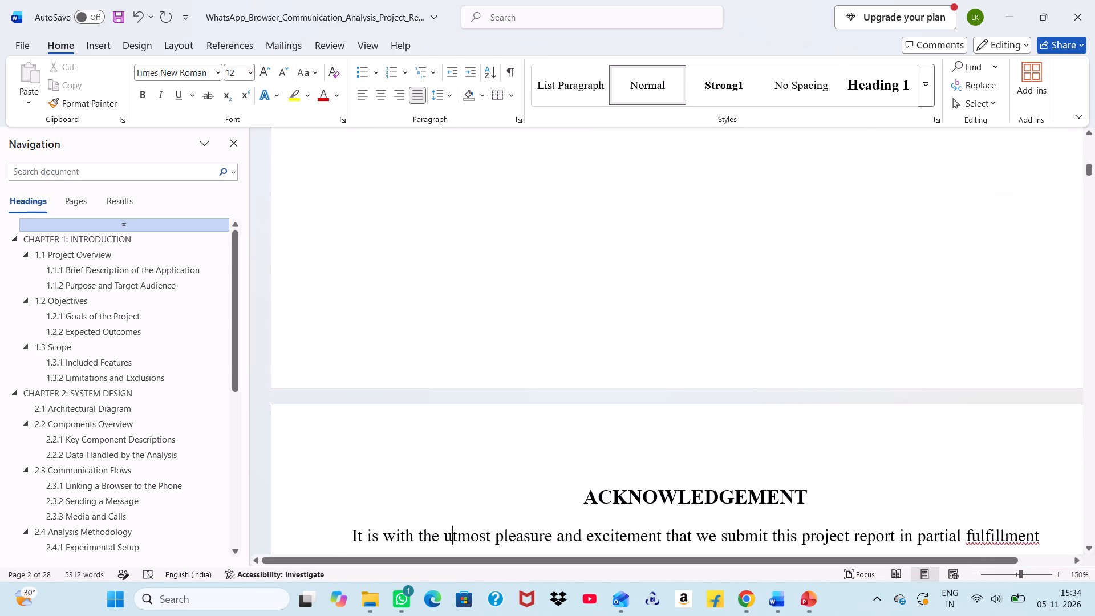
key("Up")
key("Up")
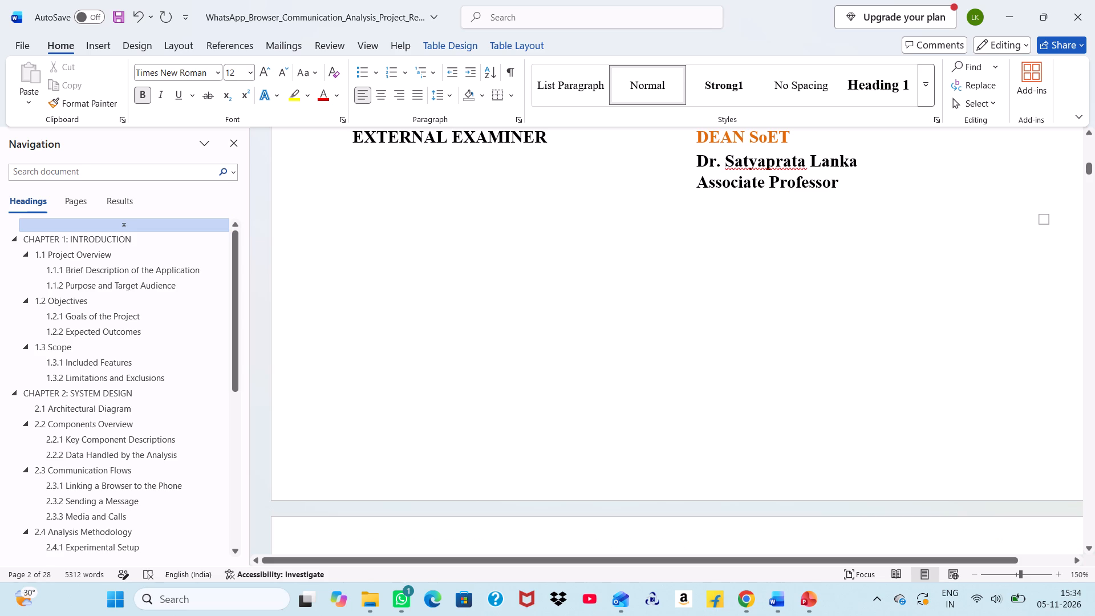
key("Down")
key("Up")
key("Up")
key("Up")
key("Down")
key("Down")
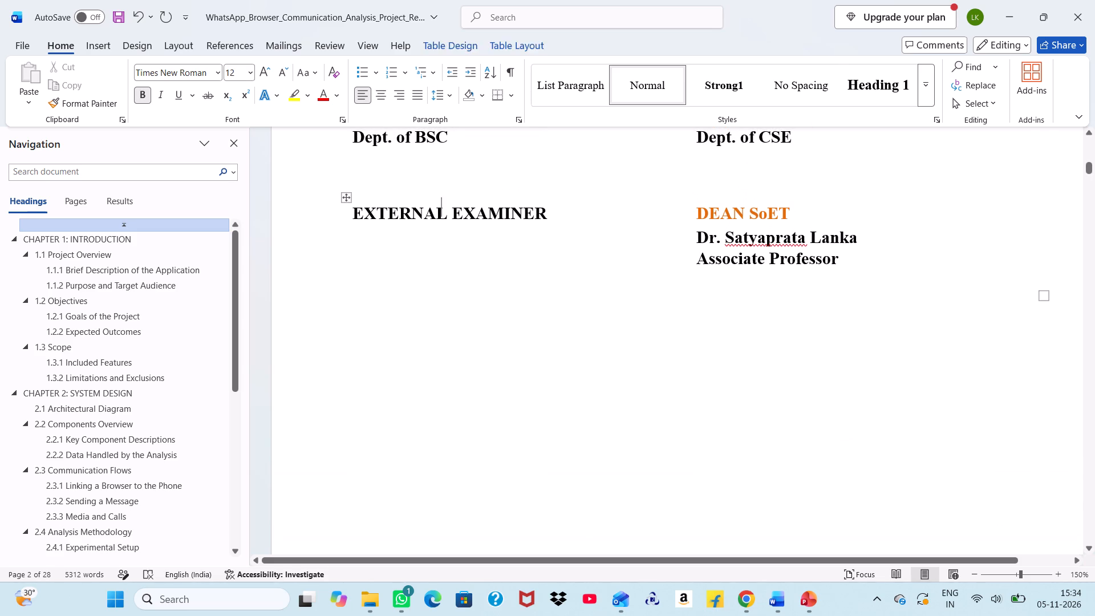
Delete the project guide's name before Assistant Professor in the special-thanks paragraph of the Acknowledgement.
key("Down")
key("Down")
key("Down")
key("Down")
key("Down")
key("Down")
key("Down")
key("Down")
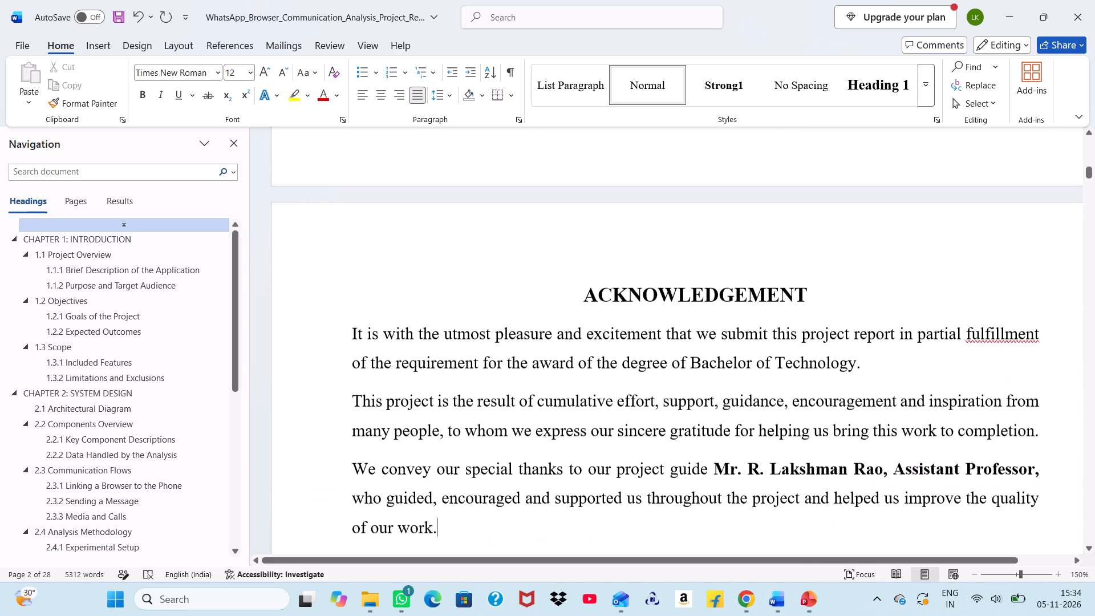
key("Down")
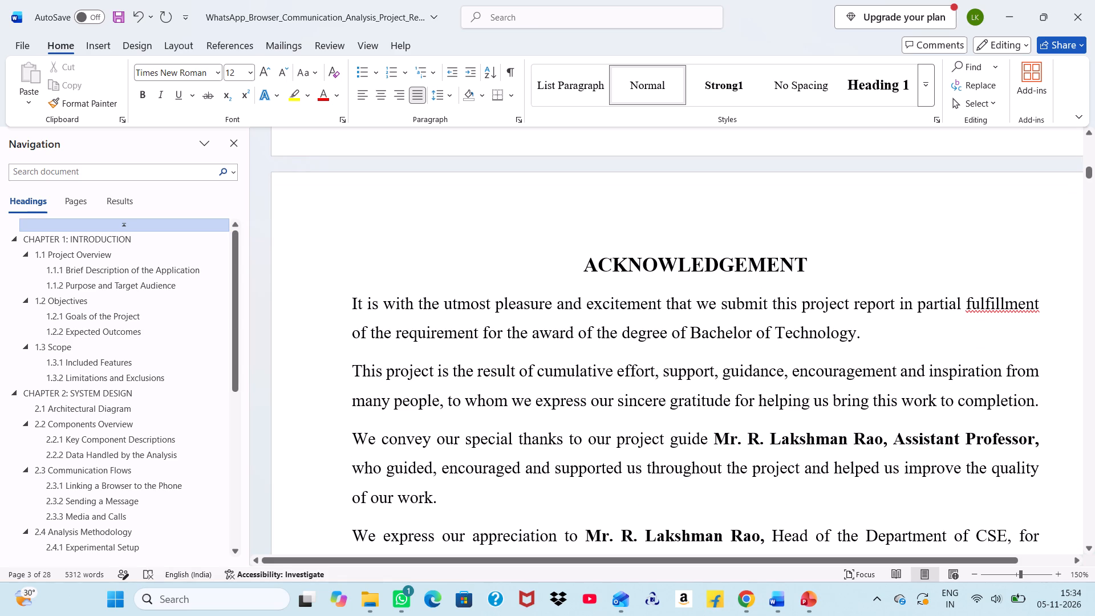
left_click(867, 435)
key("Right")
key("Right")
Clear the project guide's name after Mr. in the Acknowledgement and start entering the replacement name with "sa".
key("BackSpace")
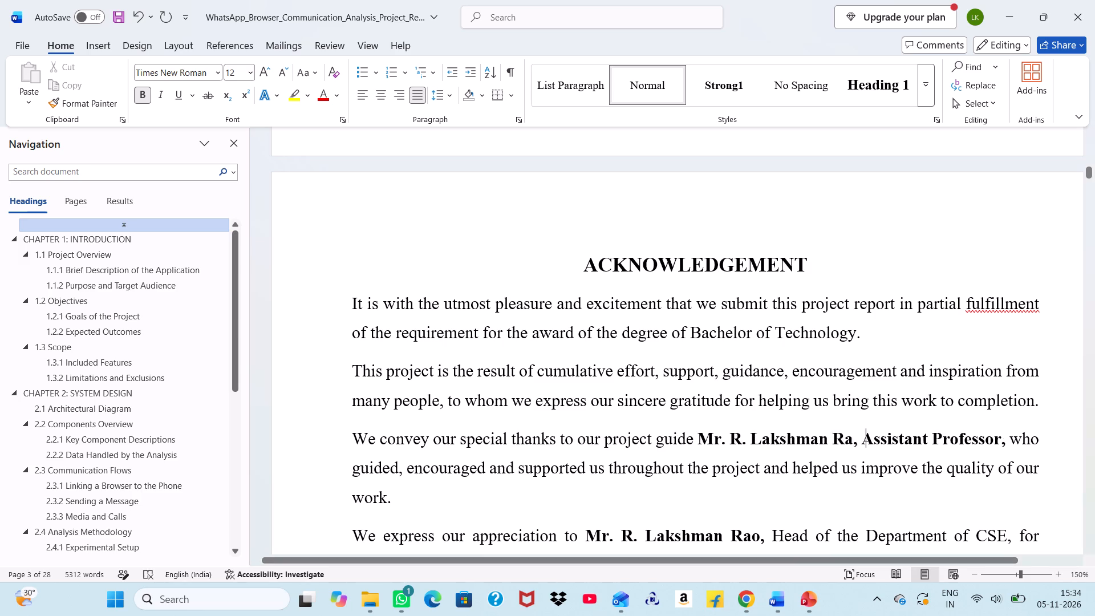
key("BackSpace")
key("BackSpace")
key("BackSpace")
key("BackSpace")
key("BackSpace")
key("BackSpace")
key("BackSpace")
key("BackSpace")
key("BackSpace")
key("BackSpace")
key("BackSpace")
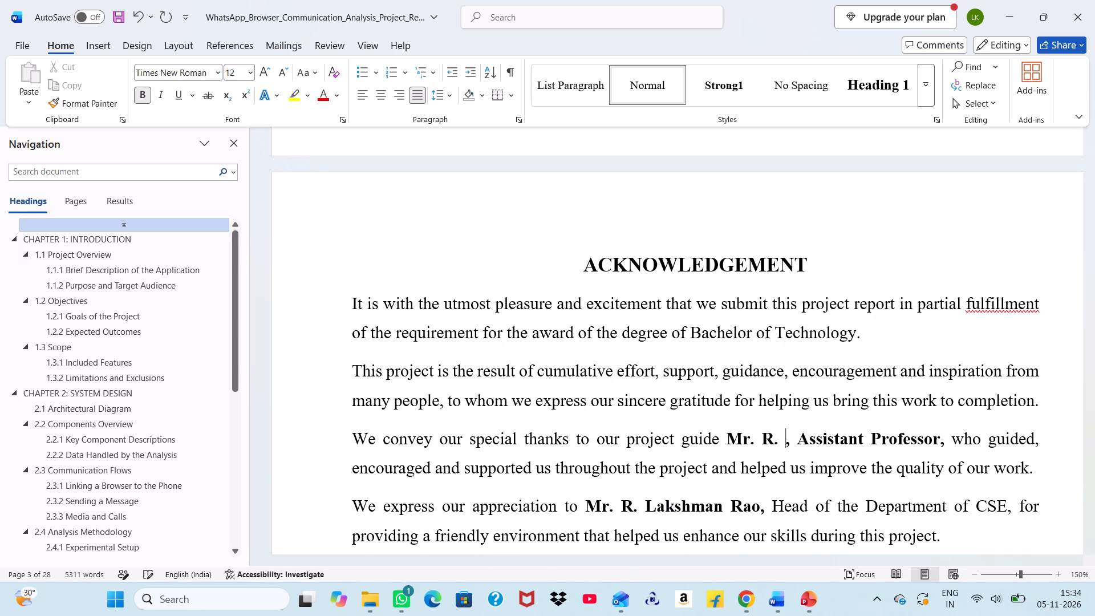
key("BackSpace")
key("BackSpace")
key("BackSpace")
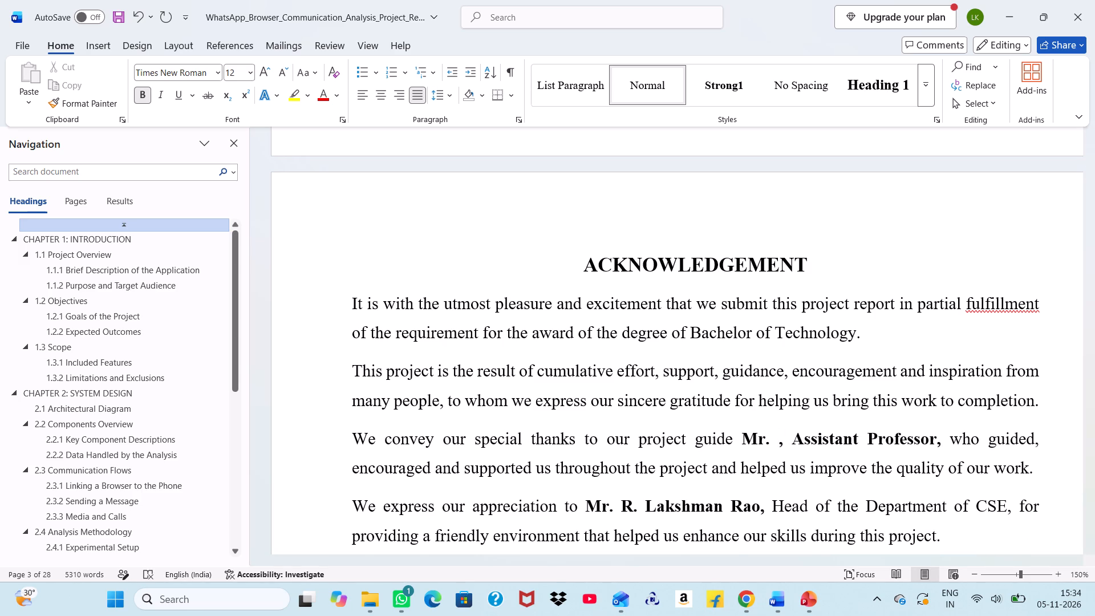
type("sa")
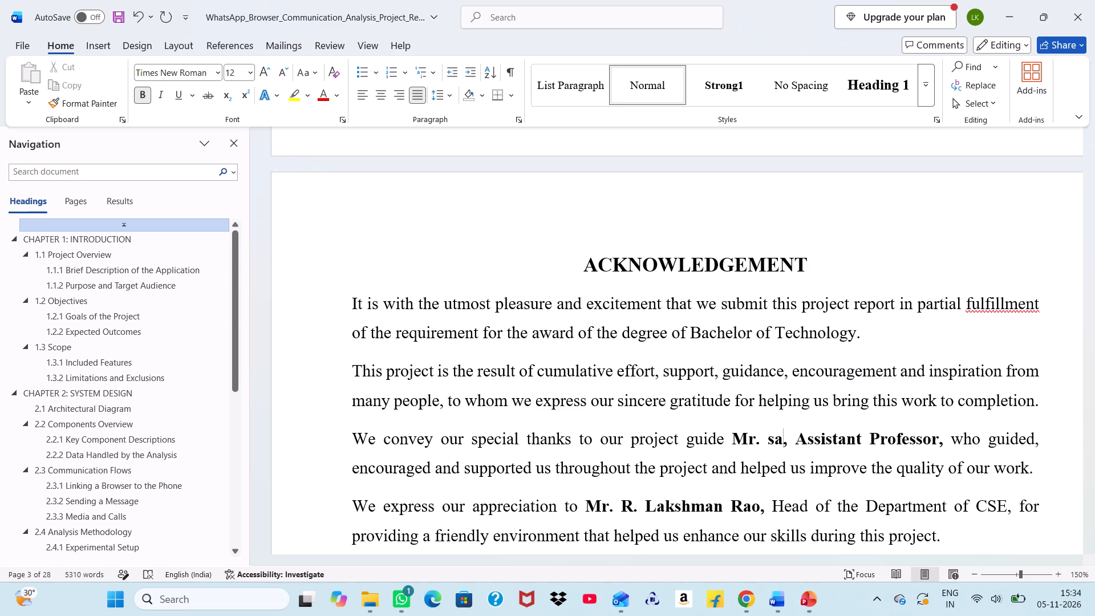
Enter the new project guide's full name, properly capitalised, after Mr. and before Assistant Professor in the Acknowledgement.
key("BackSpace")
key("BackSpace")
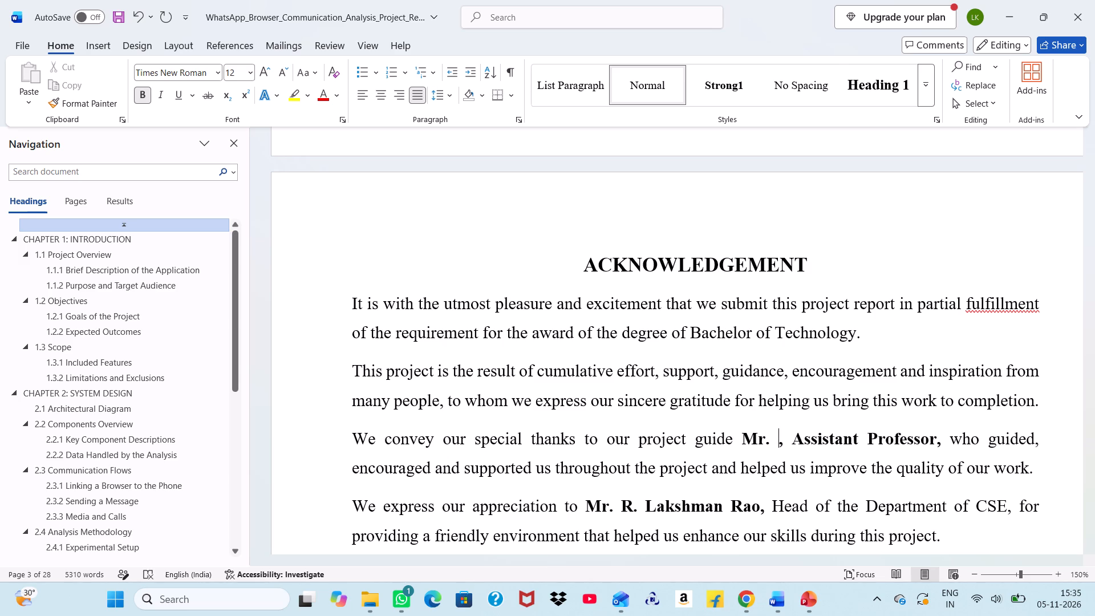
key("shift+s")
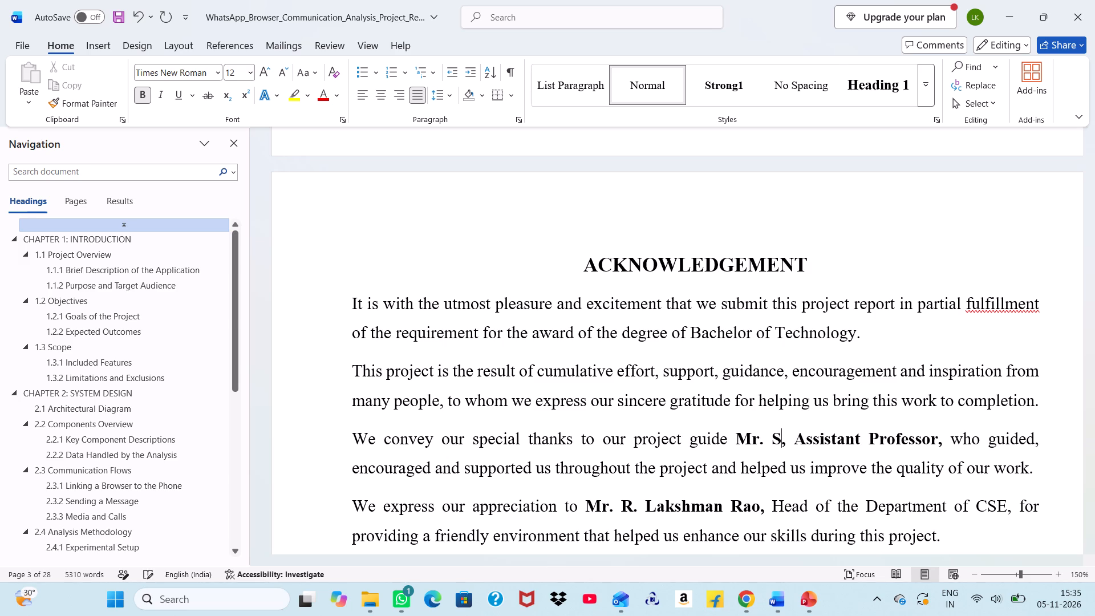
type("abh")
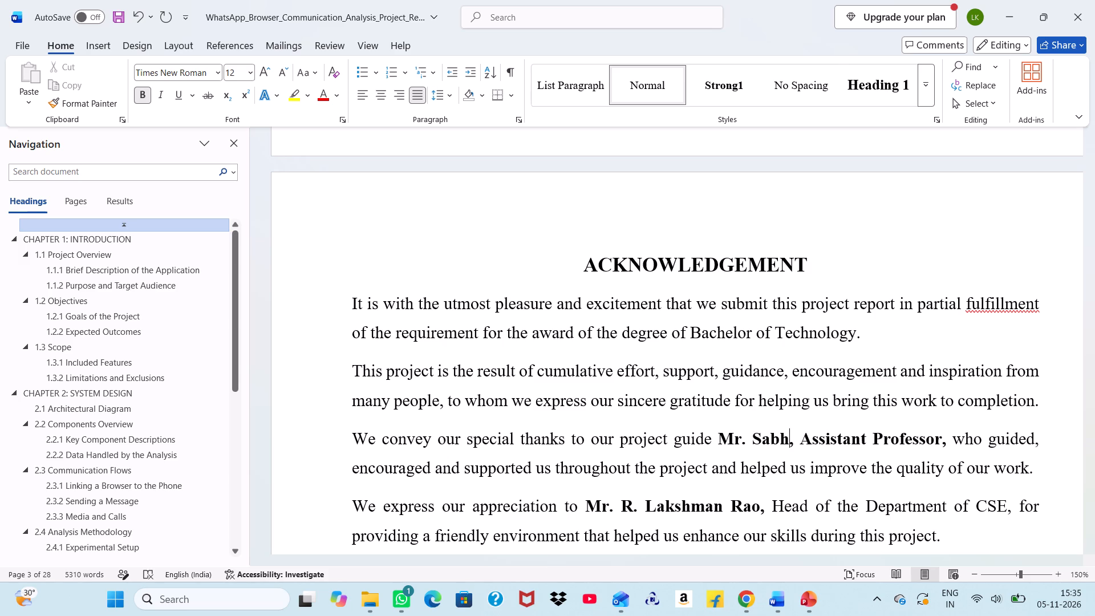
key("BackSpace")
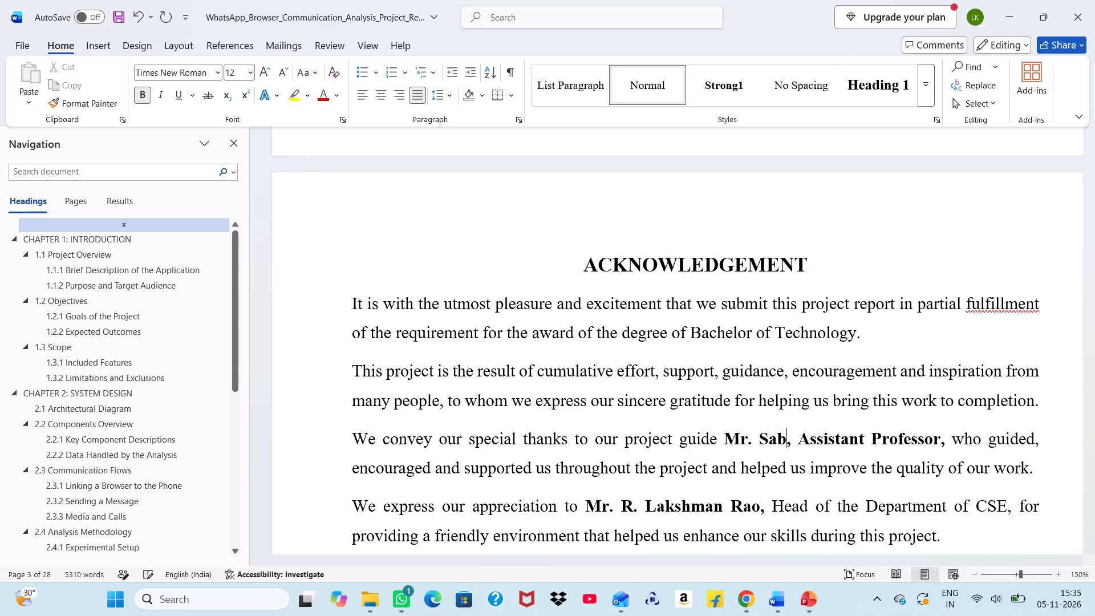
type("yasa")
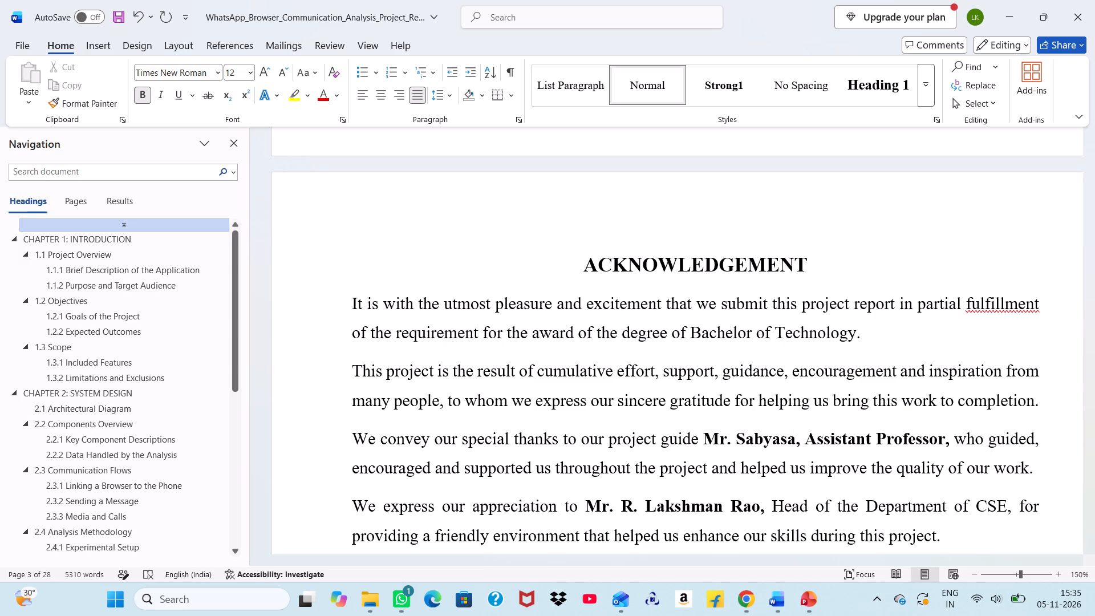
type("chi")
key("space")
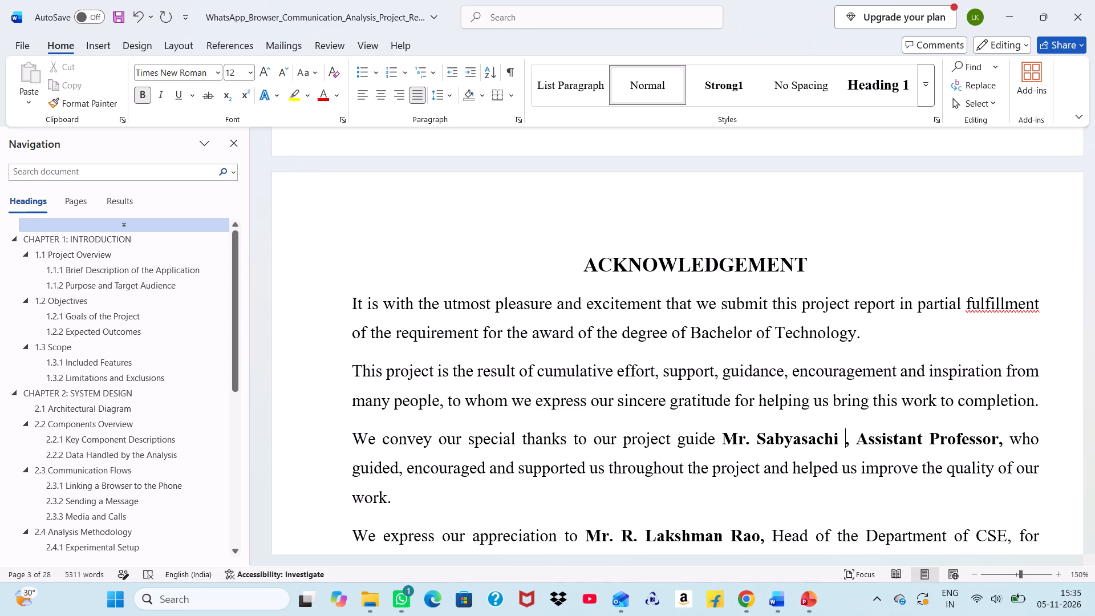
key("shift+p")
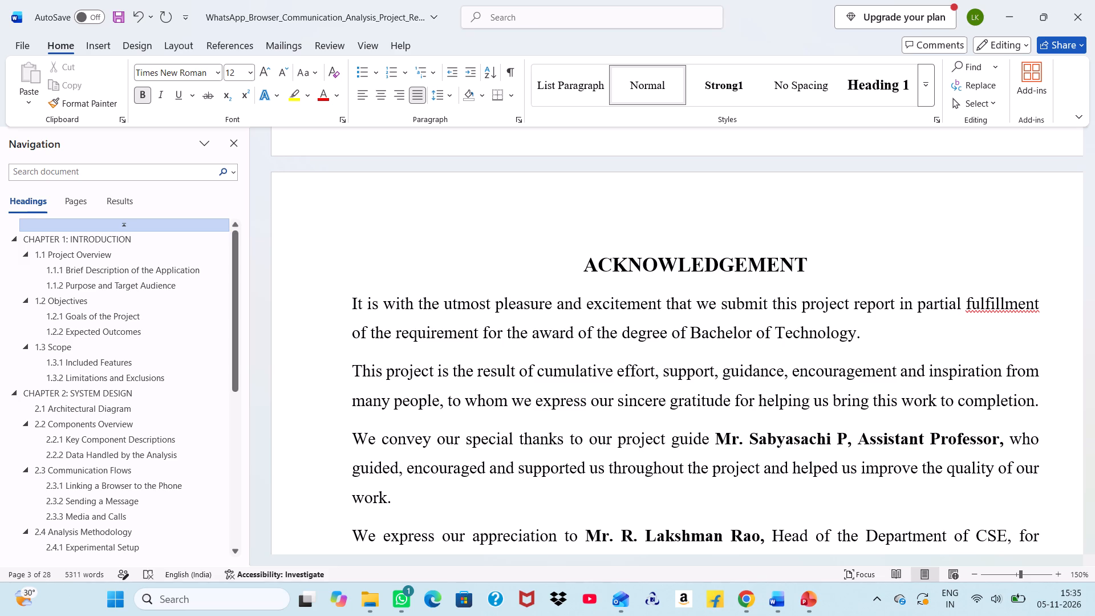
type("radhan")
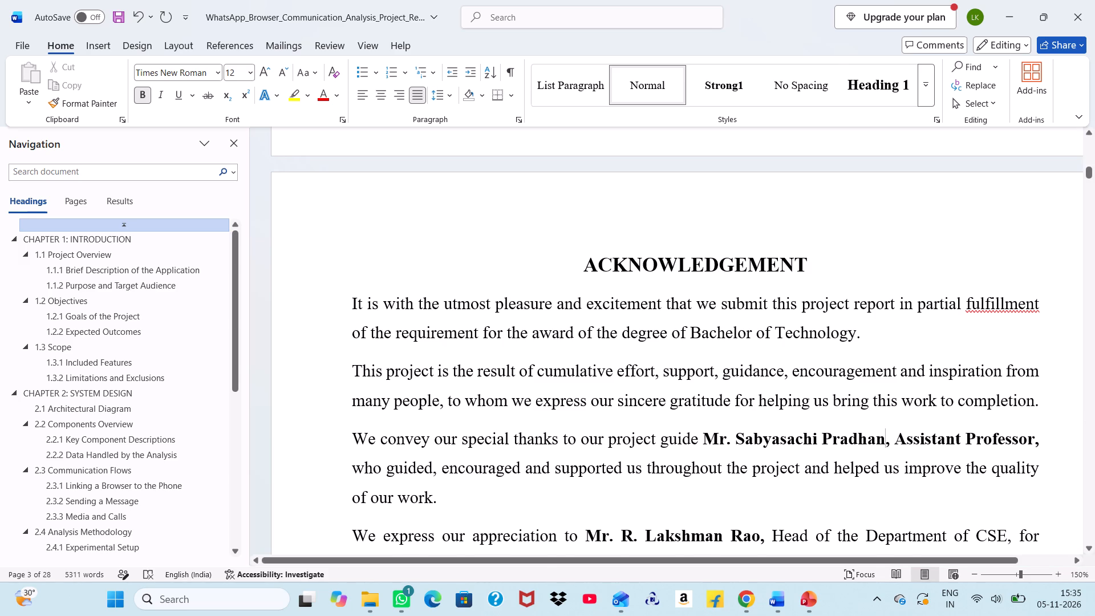
Review the rest of the Acknowledgement and the Declaration page for further front matter details that need updating.
scroll(1053, 441, "down", 2)
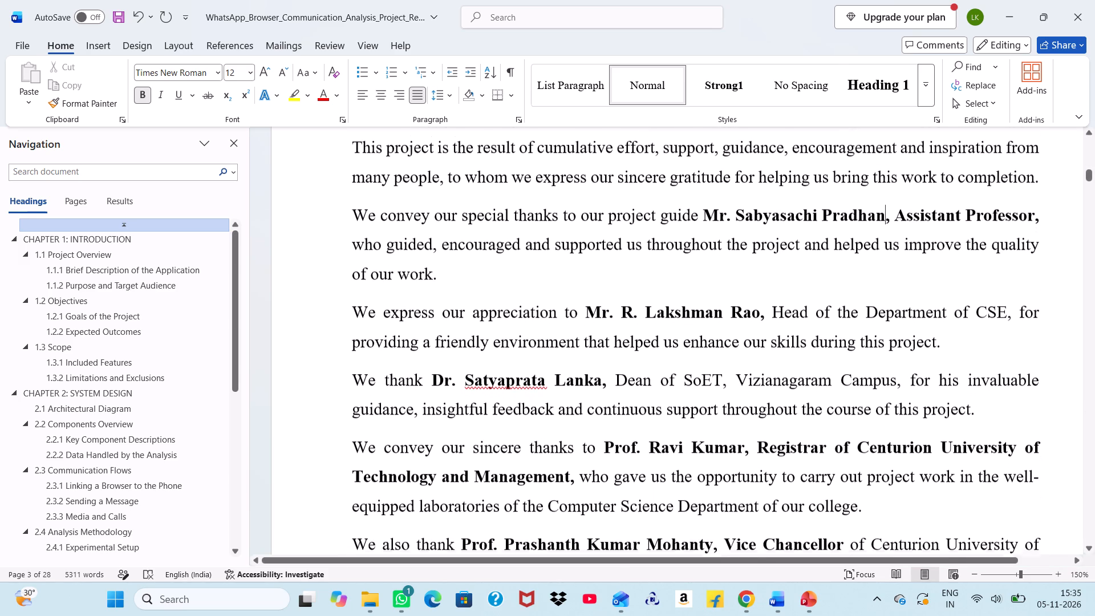
scroll(1056, 420, "down", 2)
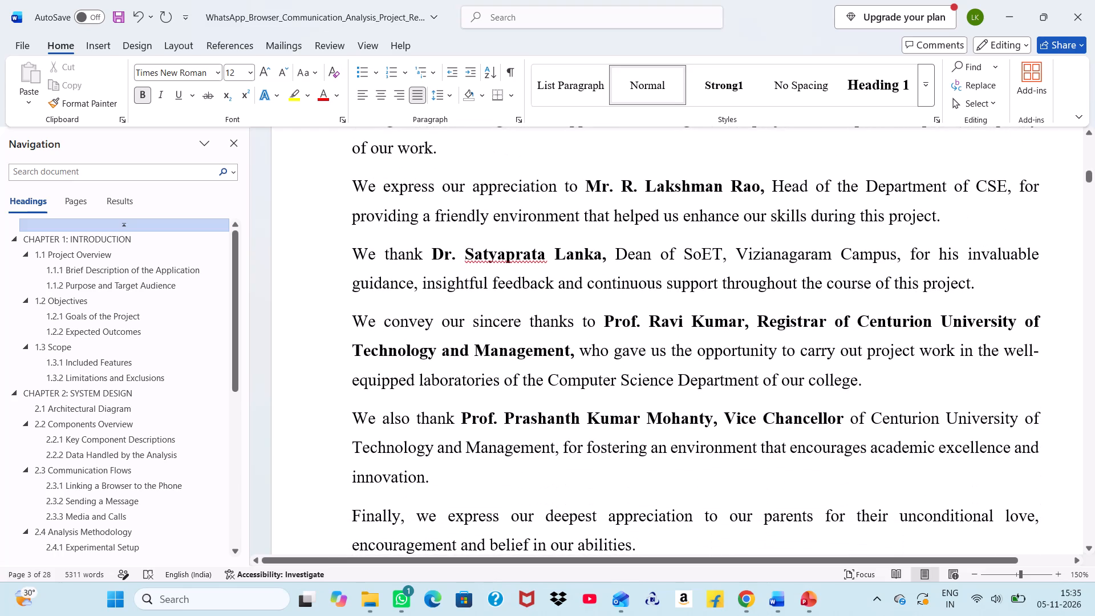
scroll(1056, 420, "down", 2)
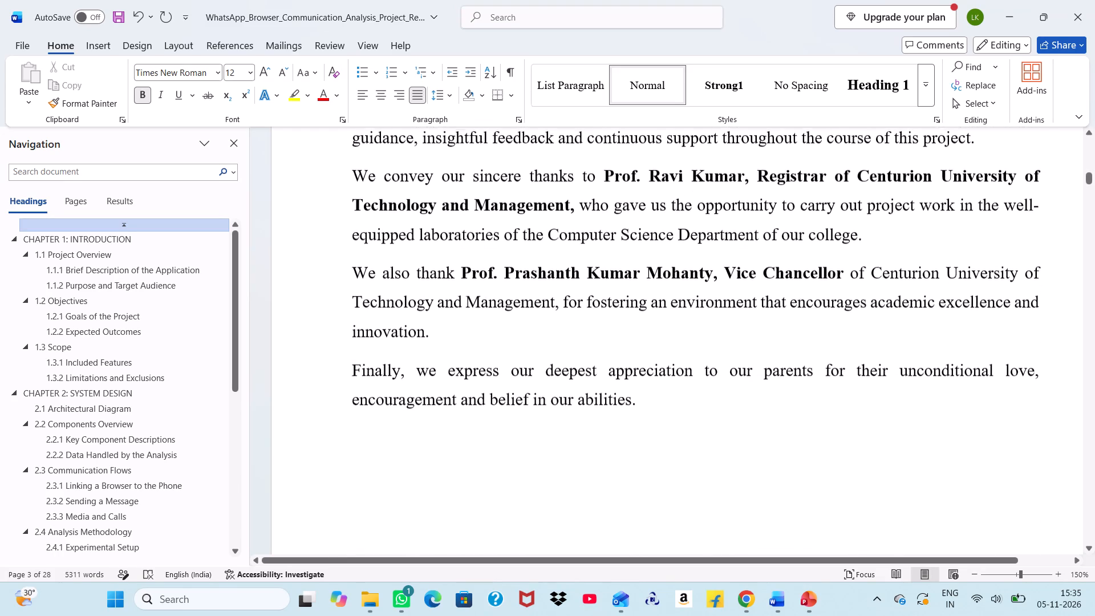
scroll(1056, 420, "down", 4)
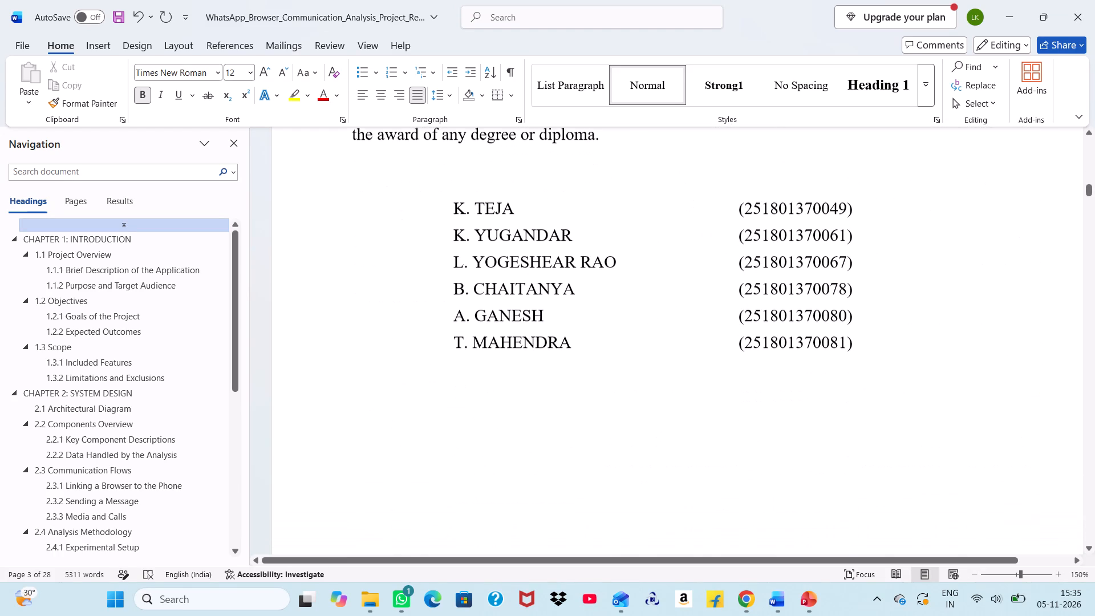
scroll(1056, 420, "up", 1)
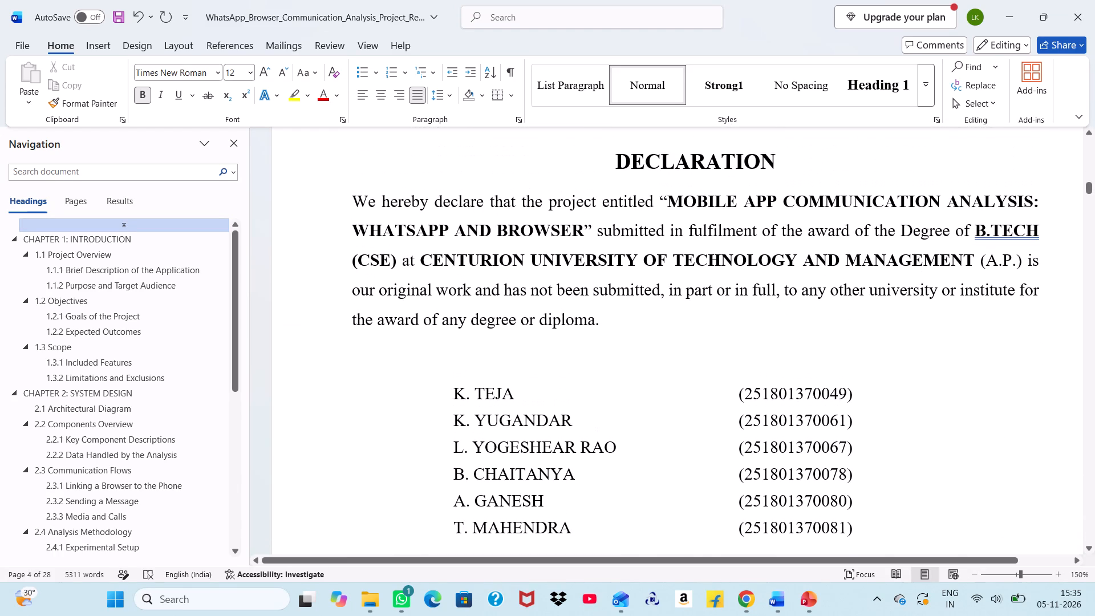
scroll(1058, 410, "down", 3)
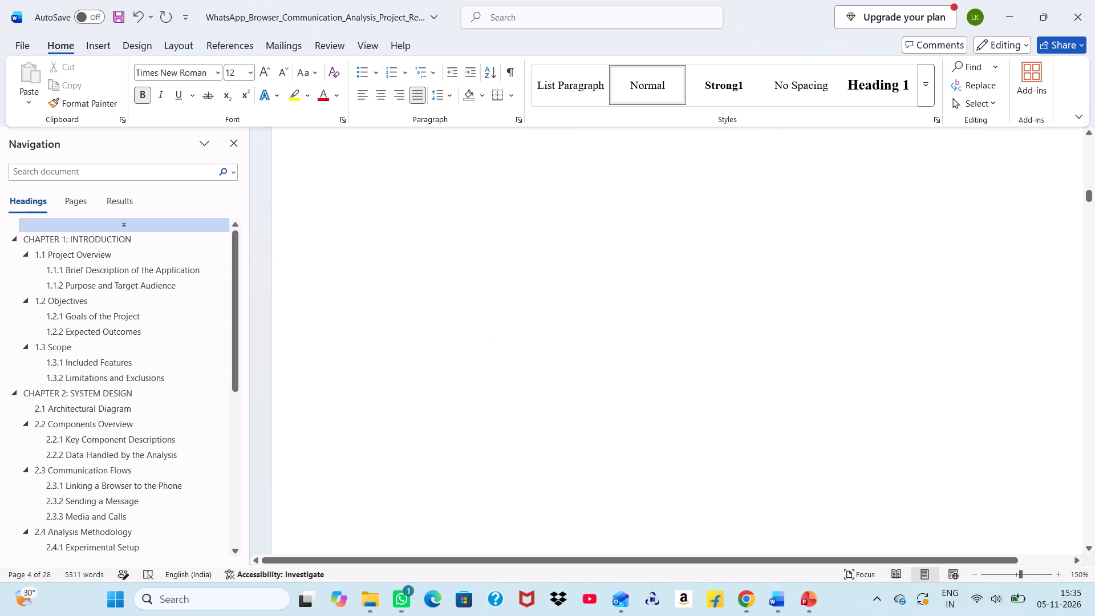
scroll(1062, 381, "down", 1)
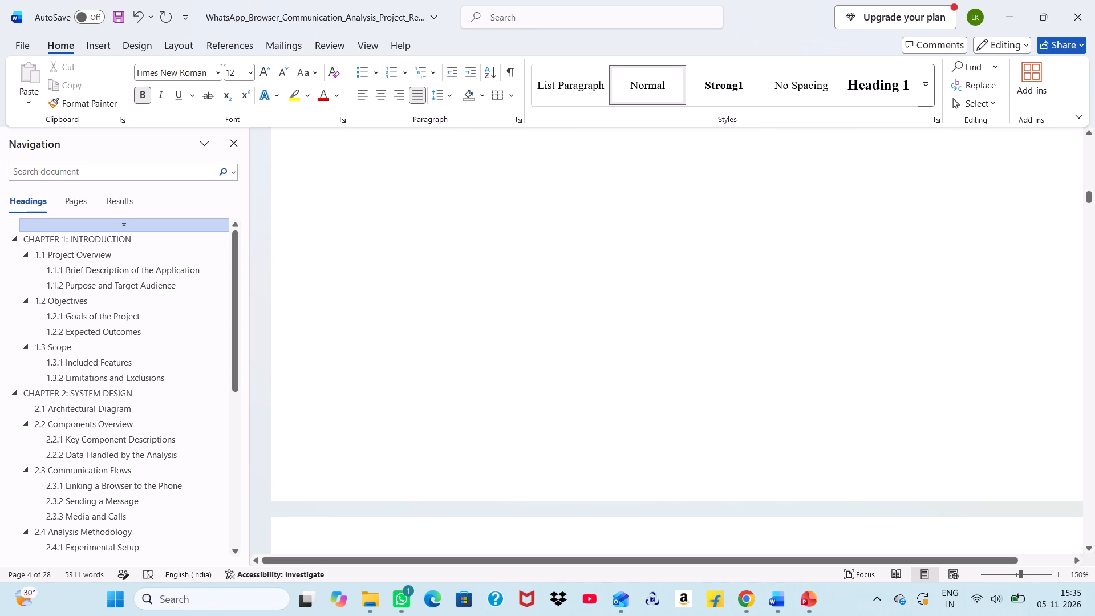
Delete the whole REGNO entry of the third student in the title page's student table.
scroll(932, 367, "up", 10)
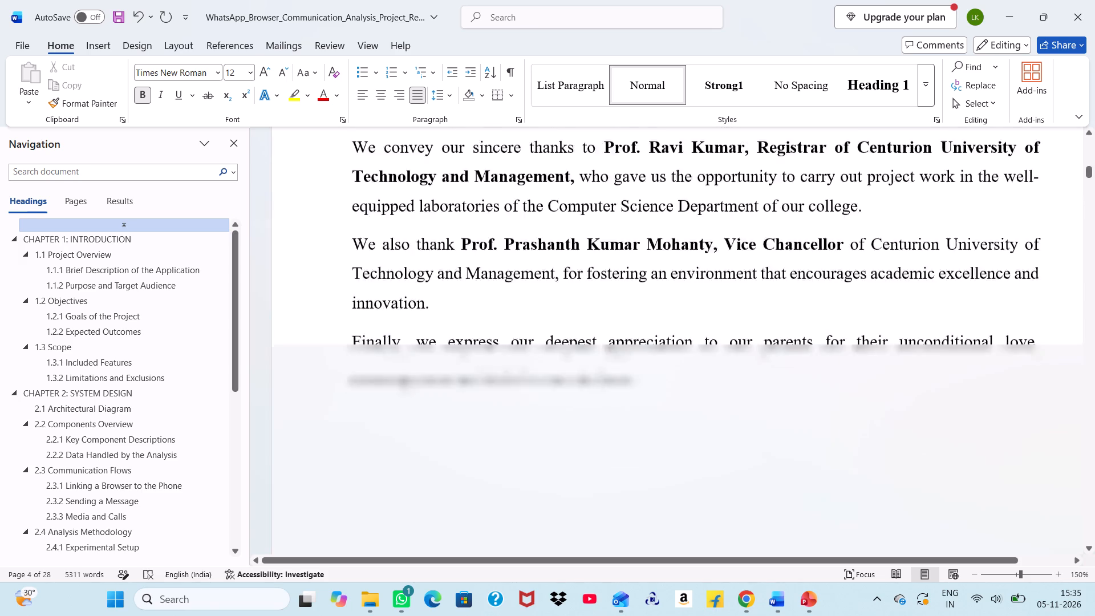
scroll(932, 367, "up", 10)
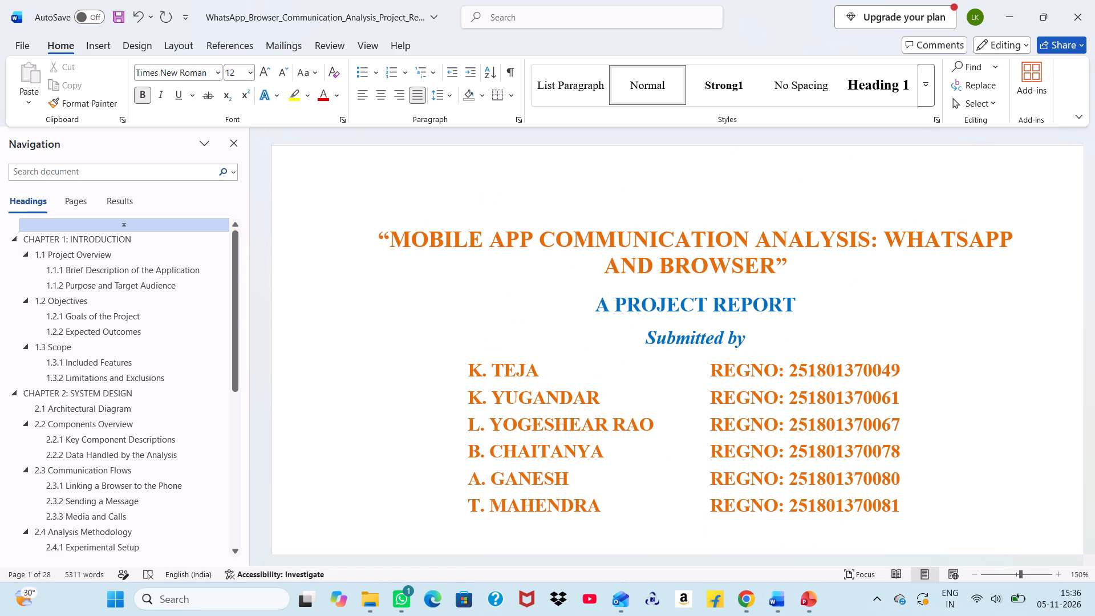
left_click(902, 427)
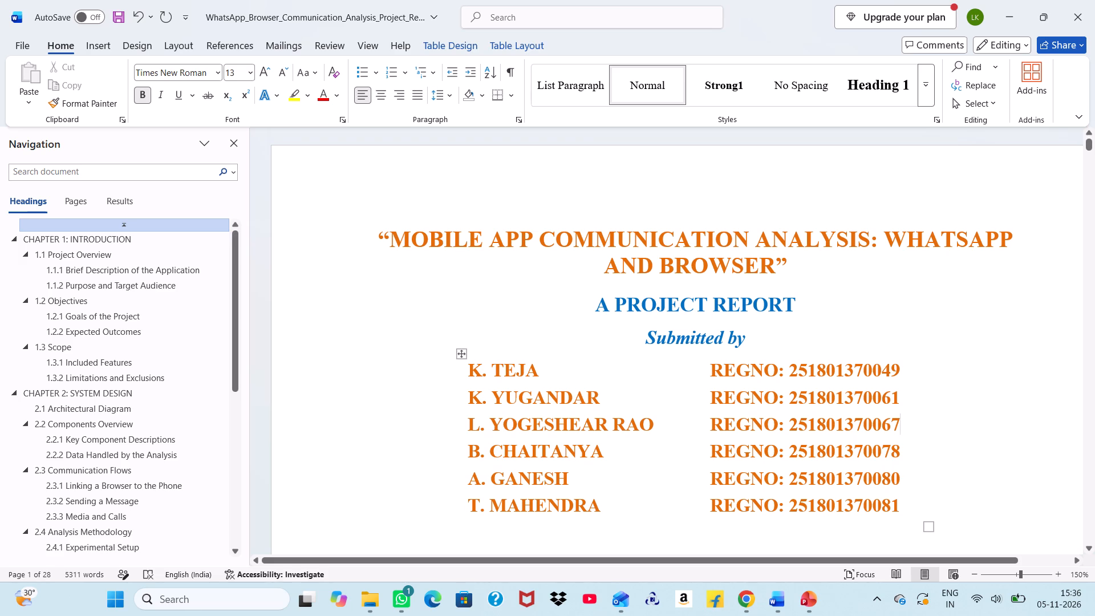
key("BackSpace")
key("BackSpace")
key("BackSpace")
key("BackSpace")
key("BackSpace")
key("BackSpace")
key("BackSpace")
key("BackSpace")
key("BackSpace")
key("BackSpace")
key("BackSpace")
key("BackSpace")
key("BackSpace")
key("BackSpace")
key("BackSpace")
key("BackSpace")
key("BackSpace")
key("BackSpace")
key("BackSpace")
key("BackSpace")
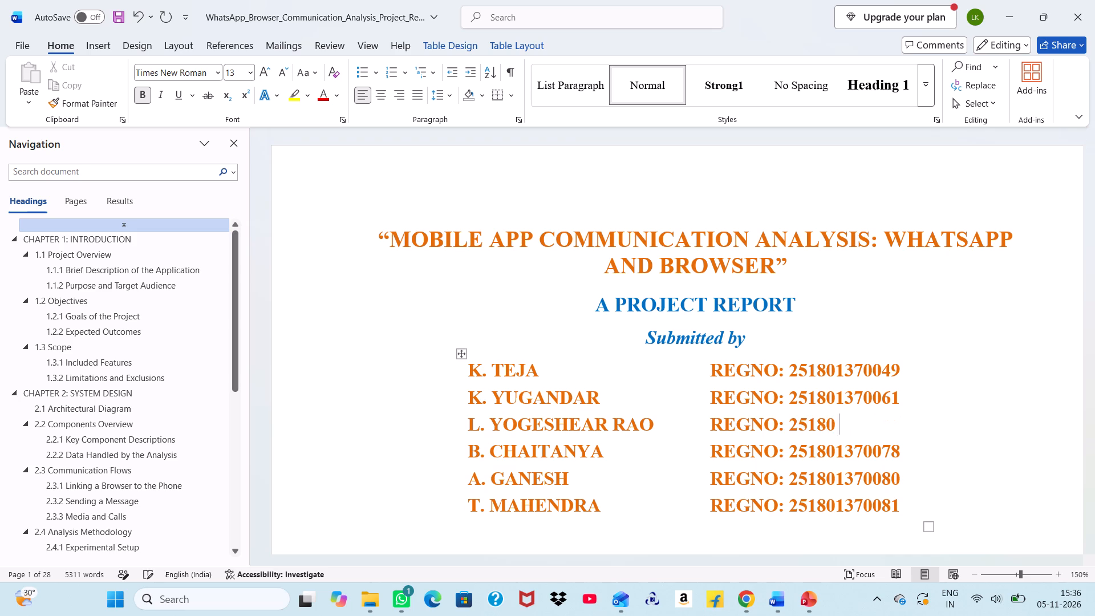
key("BackSpace")
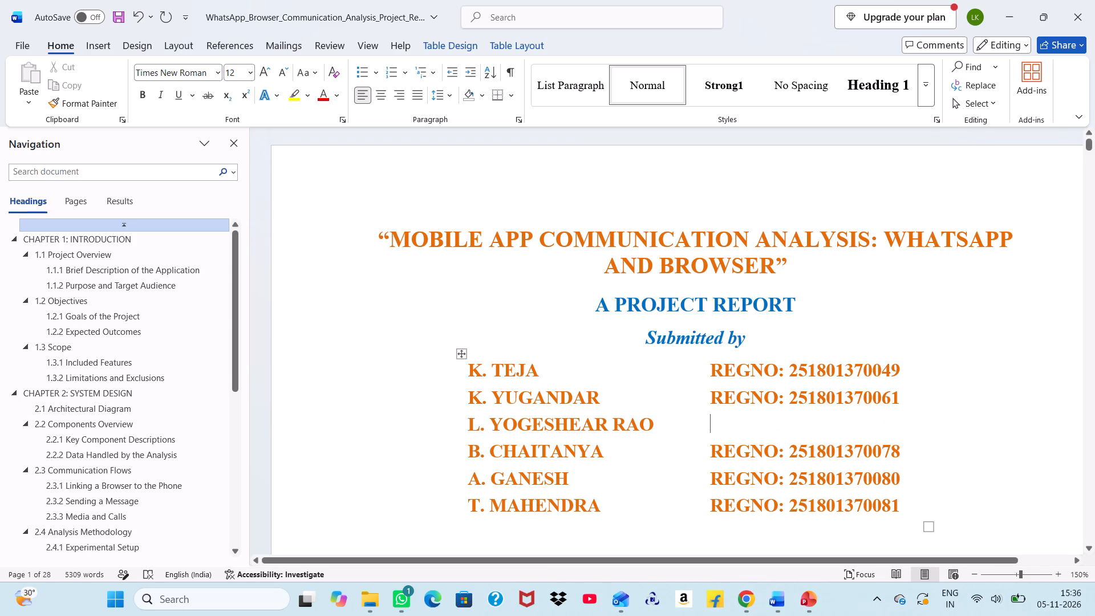
Delete the third student's name from the title page's student table, leaving the name cell empty.
left_click(655, 431)
key("BackSpace")
key("BackSpace")
key("BackSpace")
key("BackSpace")
key("BackSpace")
key("BackSpace")
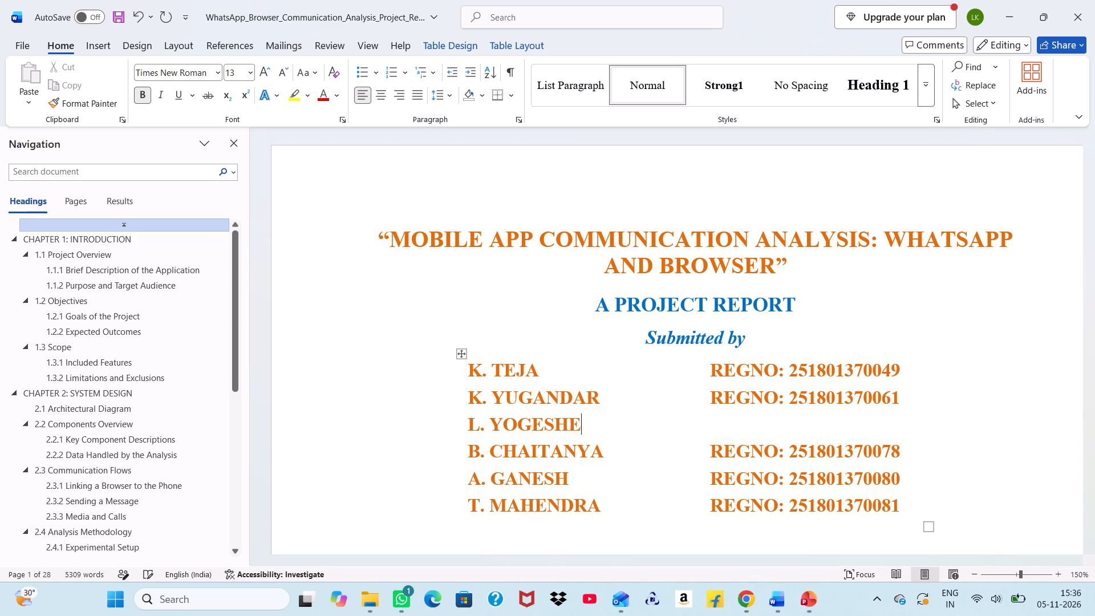
key("BackSpace")
key("BackSpace")
key("BackSpace")
key("BackSpace")
key("BackSpace")
key("BackSpace")
key("BackSpace")
key("BackSpace")
key("BackSpace")
key("BackSpace")
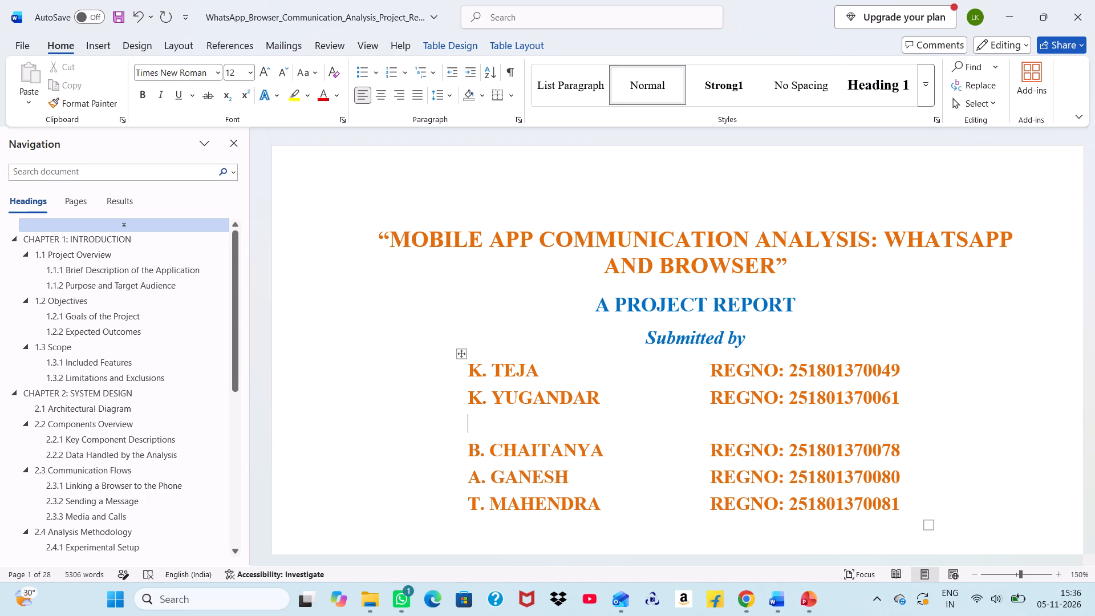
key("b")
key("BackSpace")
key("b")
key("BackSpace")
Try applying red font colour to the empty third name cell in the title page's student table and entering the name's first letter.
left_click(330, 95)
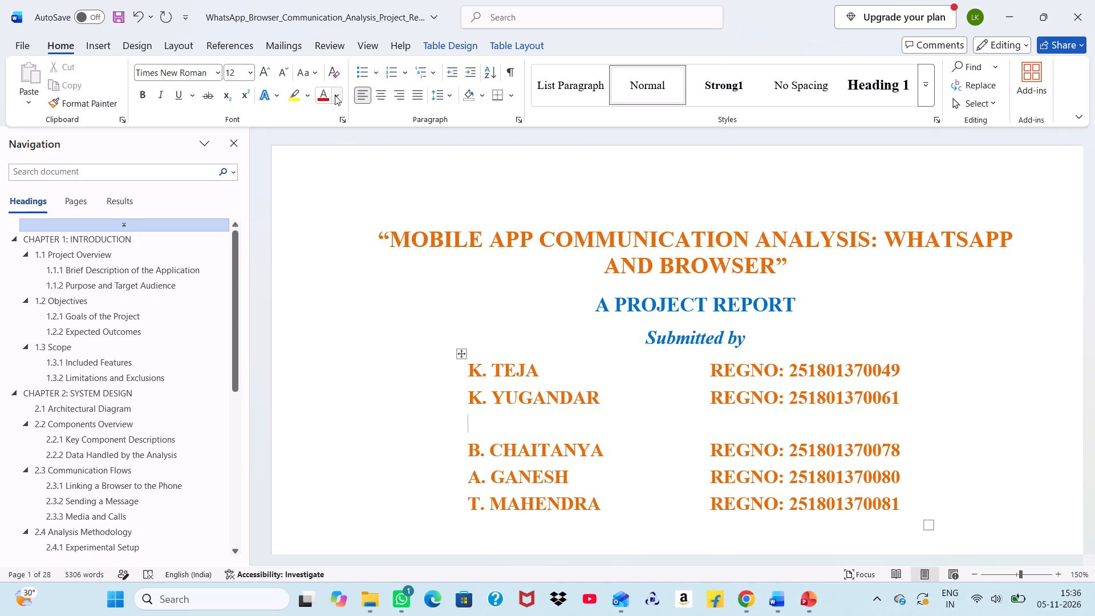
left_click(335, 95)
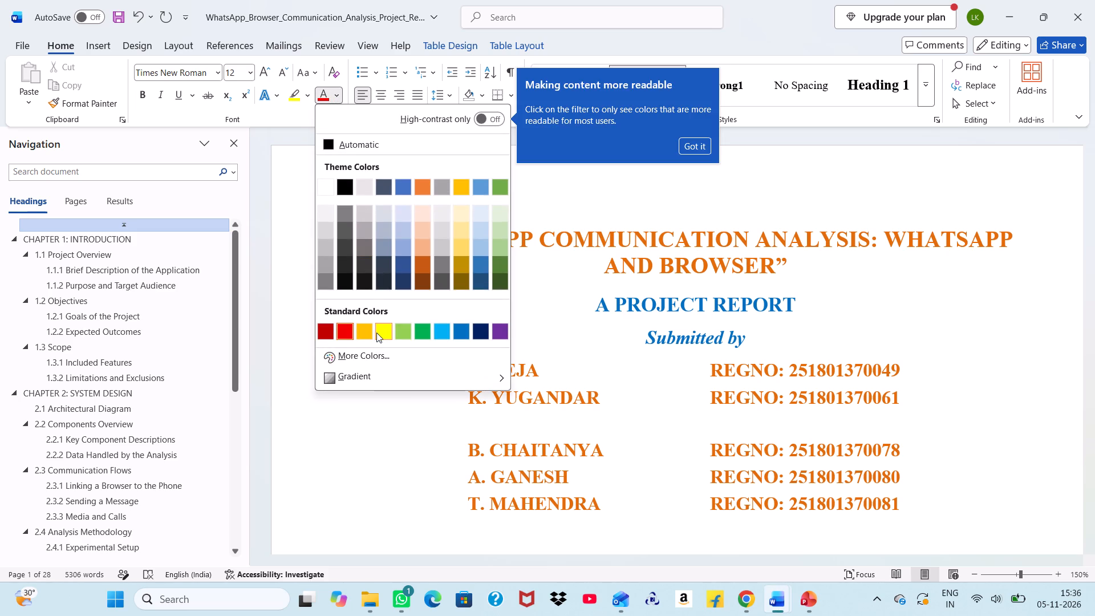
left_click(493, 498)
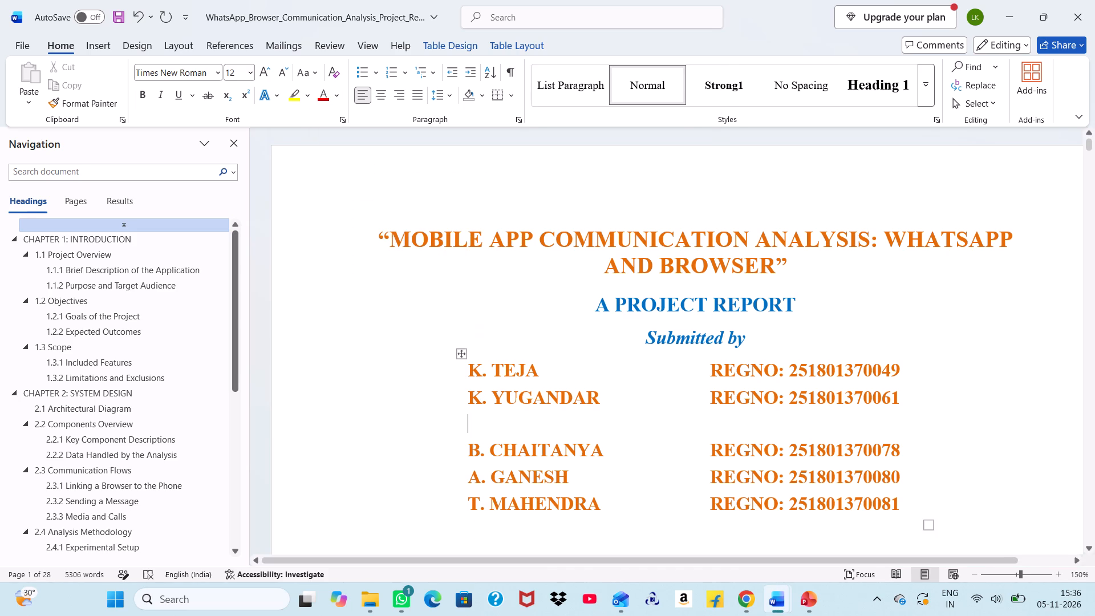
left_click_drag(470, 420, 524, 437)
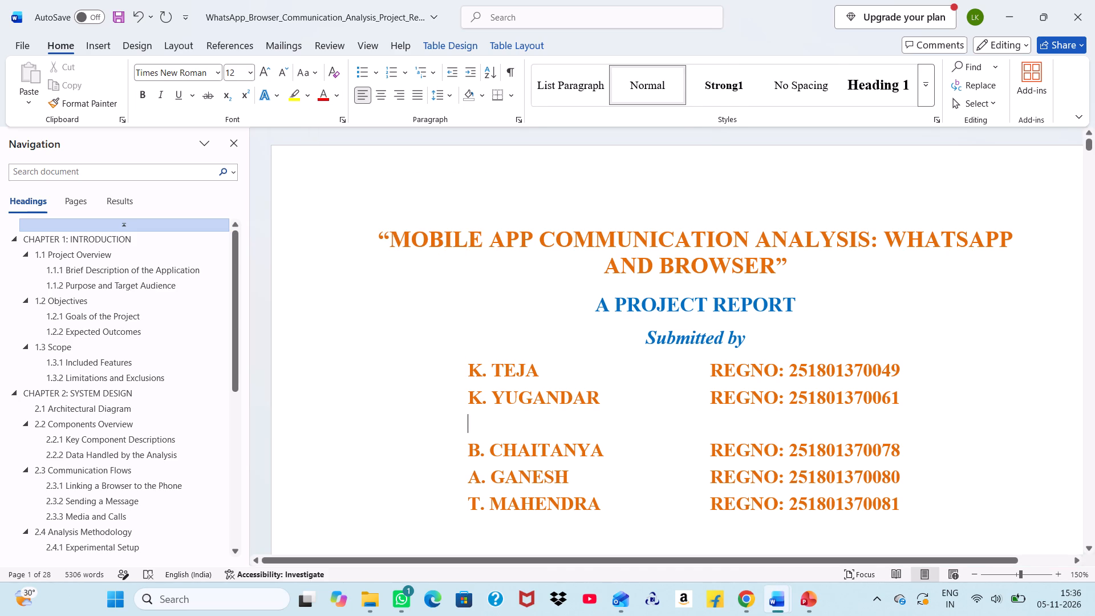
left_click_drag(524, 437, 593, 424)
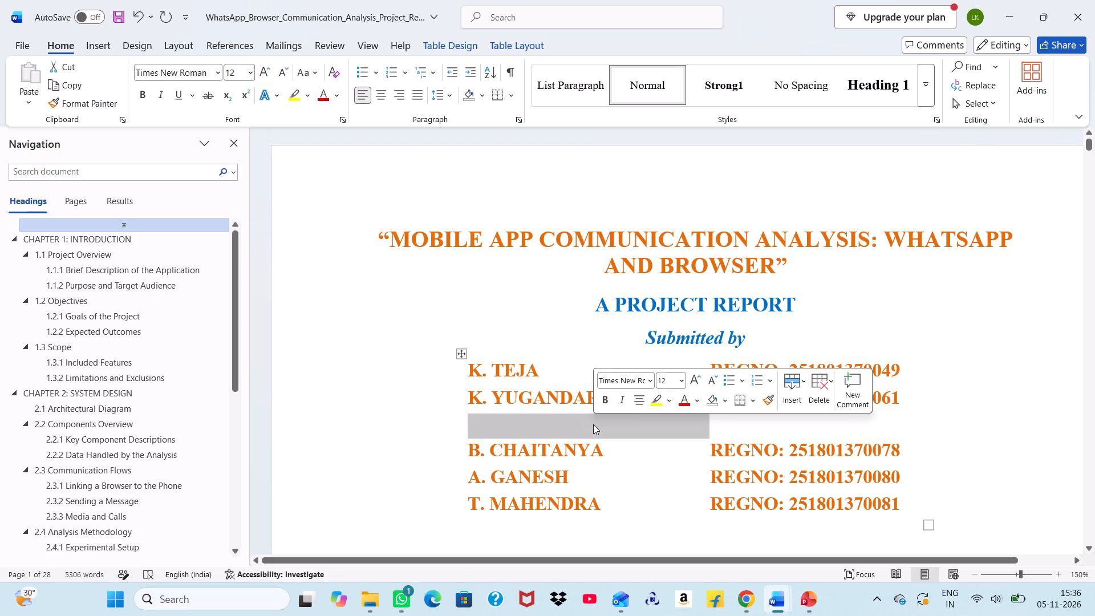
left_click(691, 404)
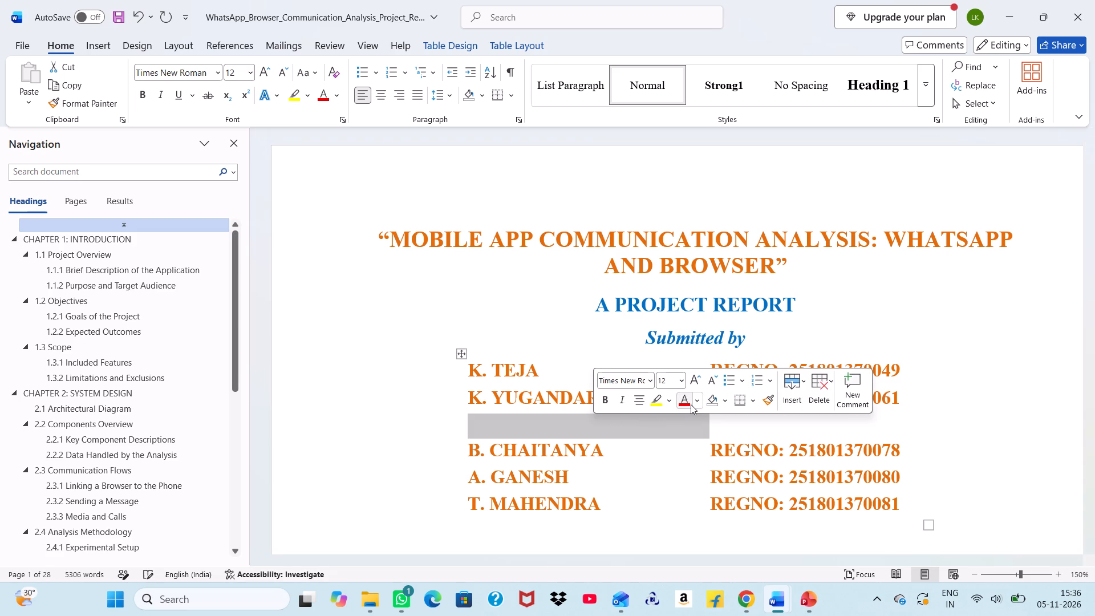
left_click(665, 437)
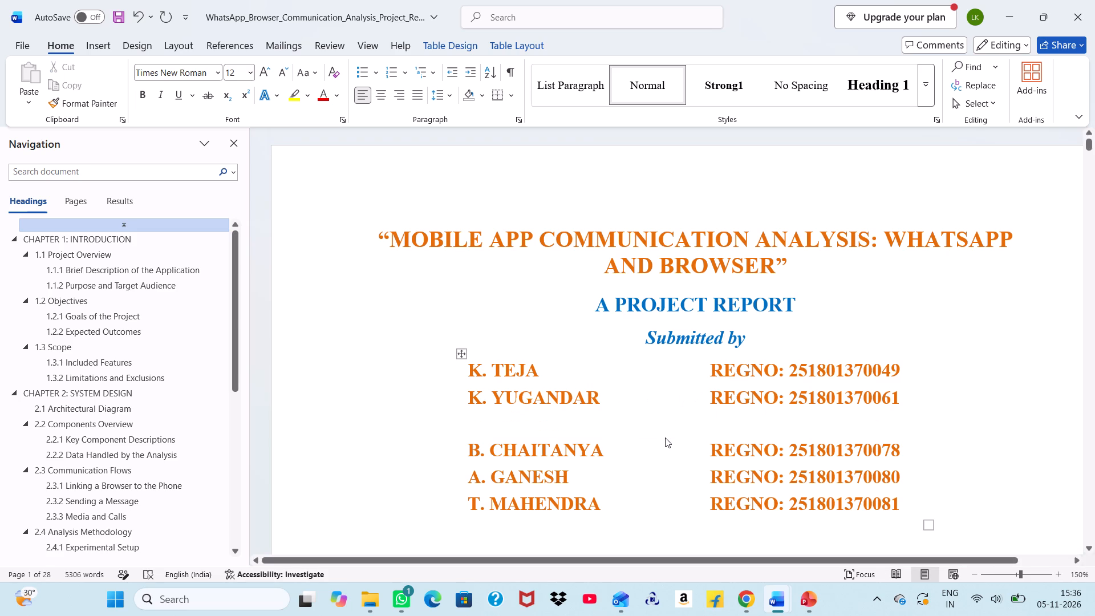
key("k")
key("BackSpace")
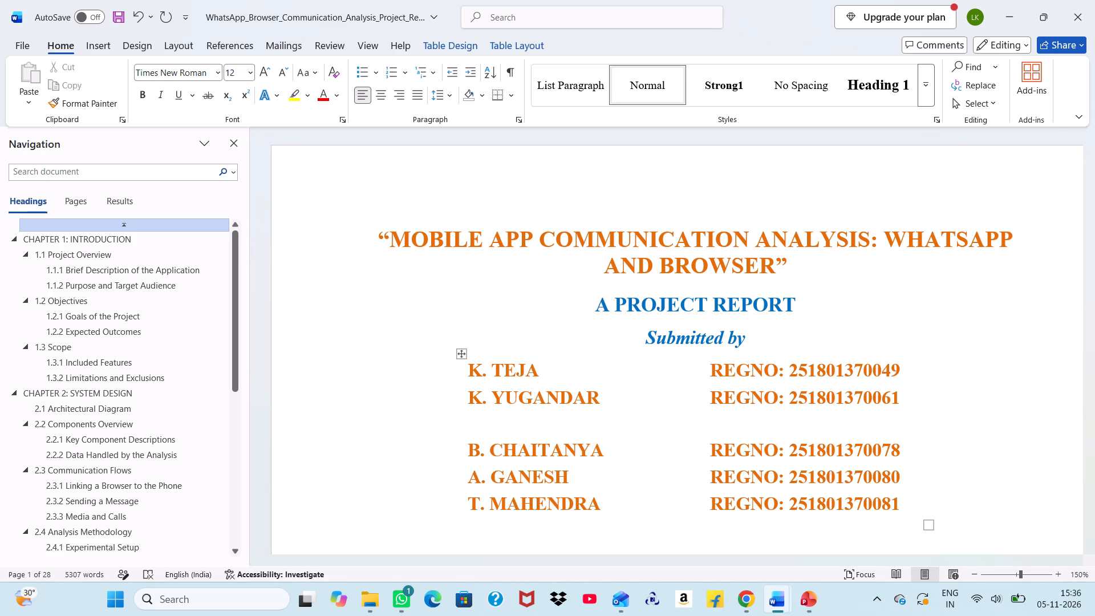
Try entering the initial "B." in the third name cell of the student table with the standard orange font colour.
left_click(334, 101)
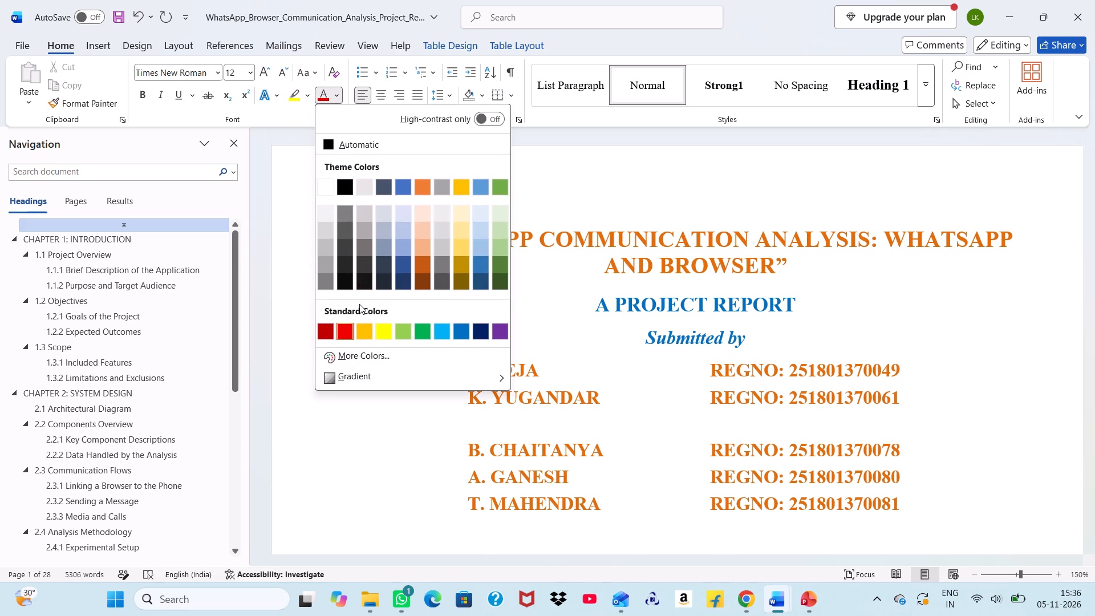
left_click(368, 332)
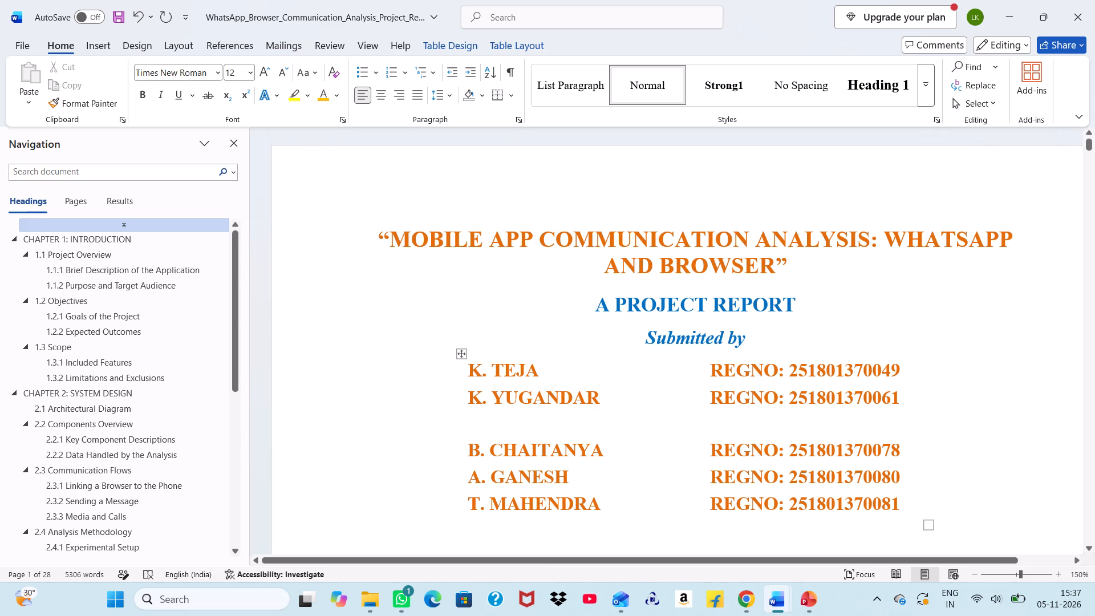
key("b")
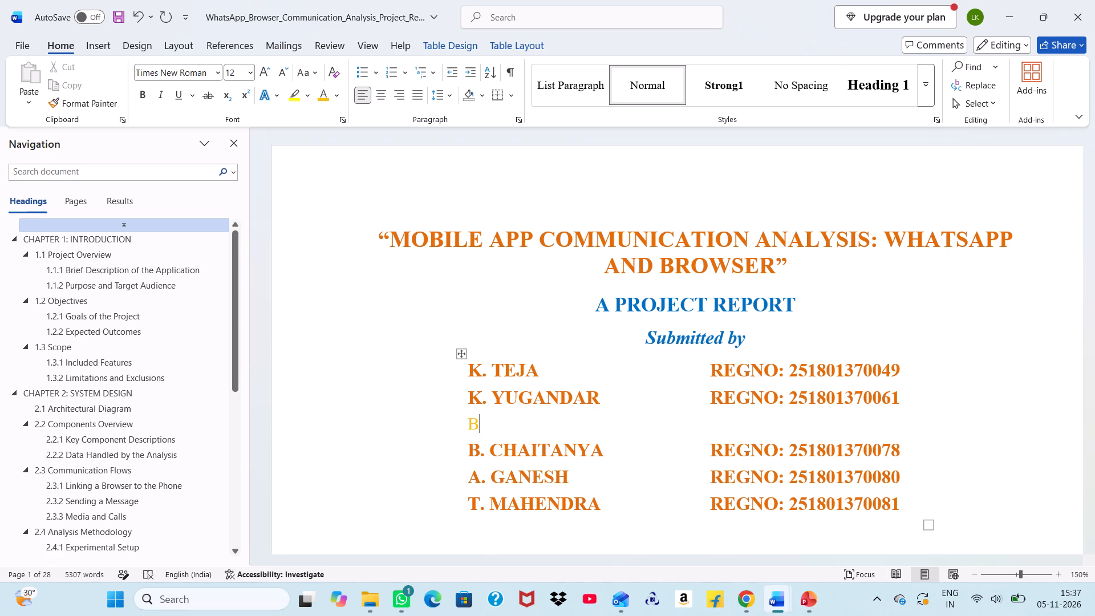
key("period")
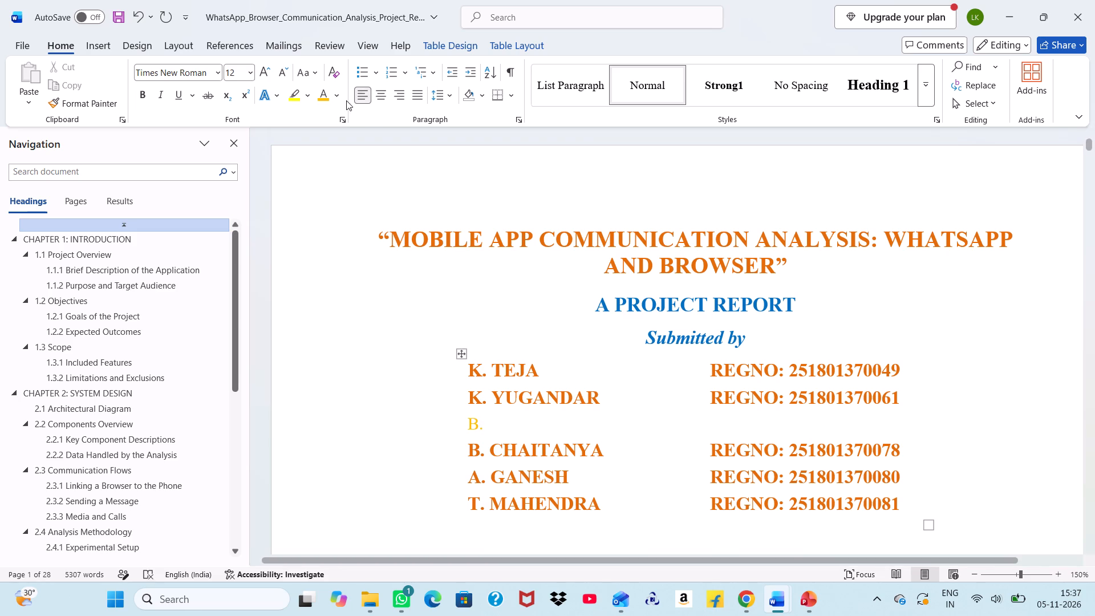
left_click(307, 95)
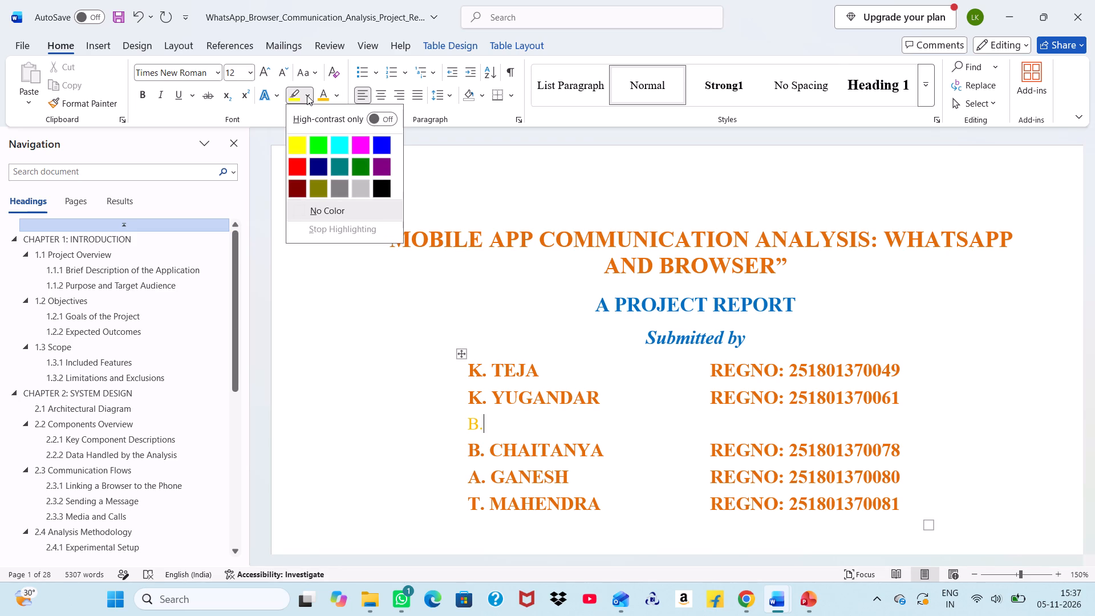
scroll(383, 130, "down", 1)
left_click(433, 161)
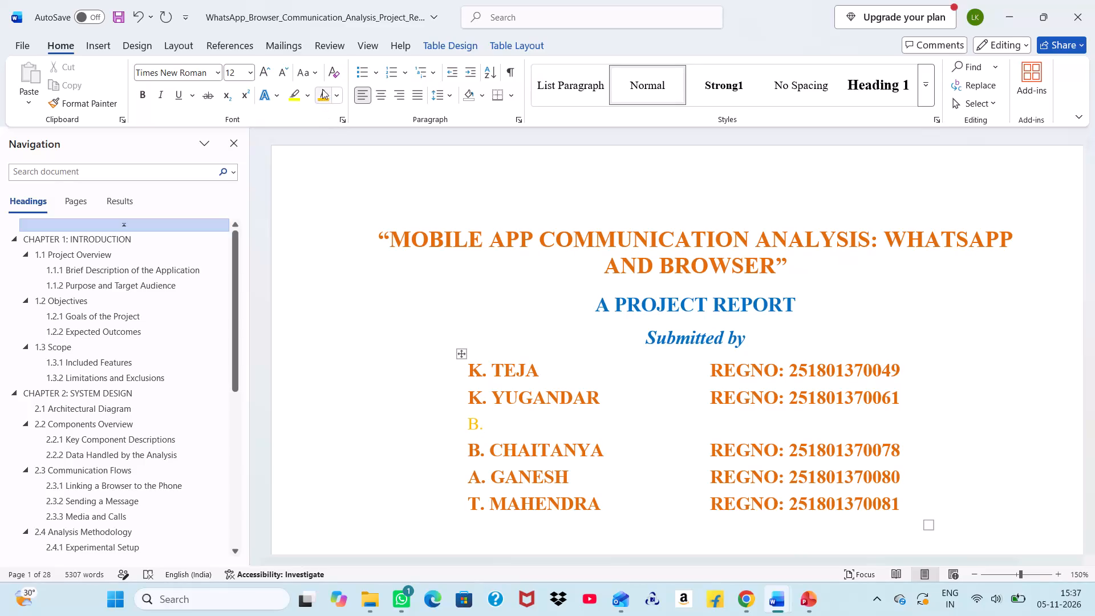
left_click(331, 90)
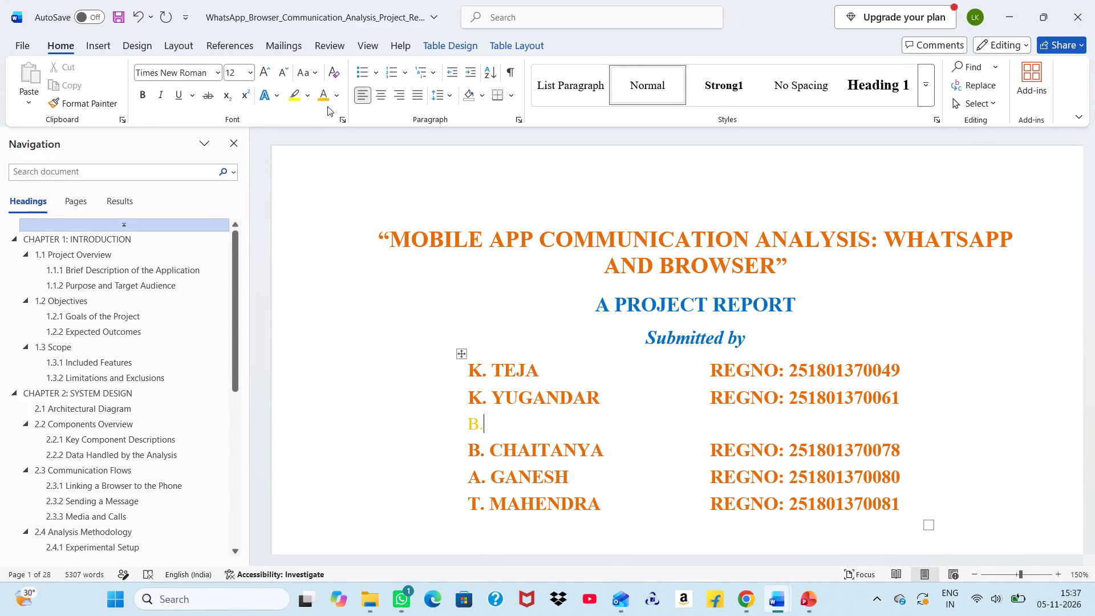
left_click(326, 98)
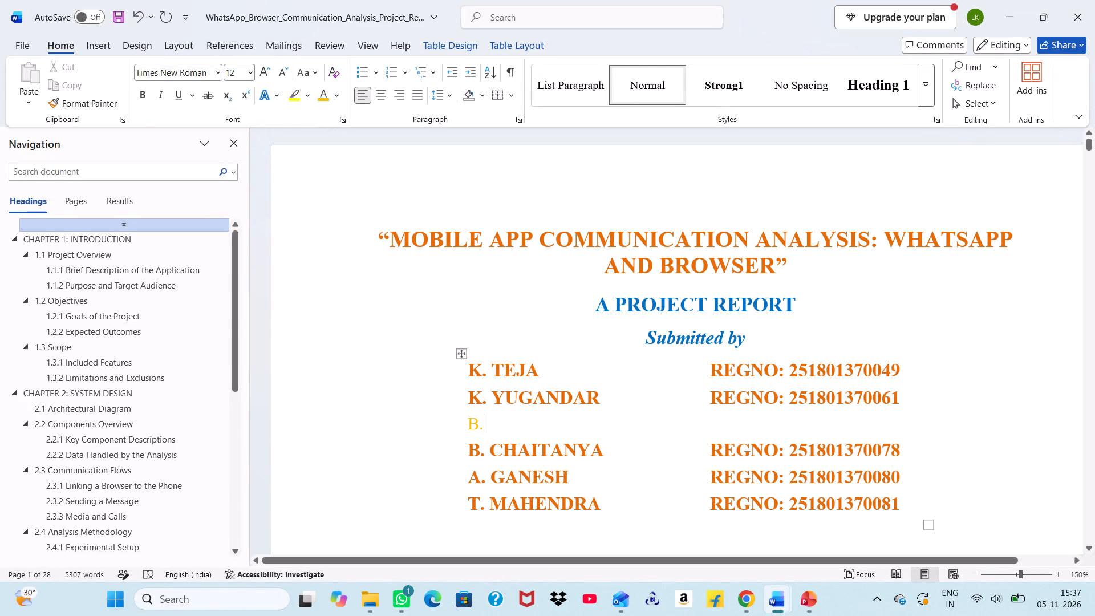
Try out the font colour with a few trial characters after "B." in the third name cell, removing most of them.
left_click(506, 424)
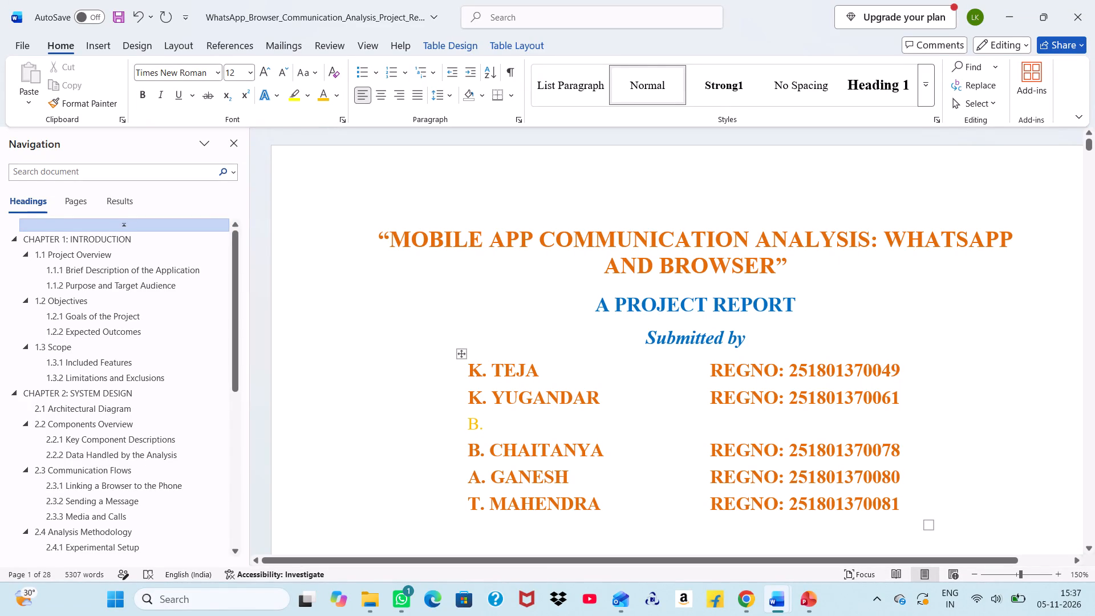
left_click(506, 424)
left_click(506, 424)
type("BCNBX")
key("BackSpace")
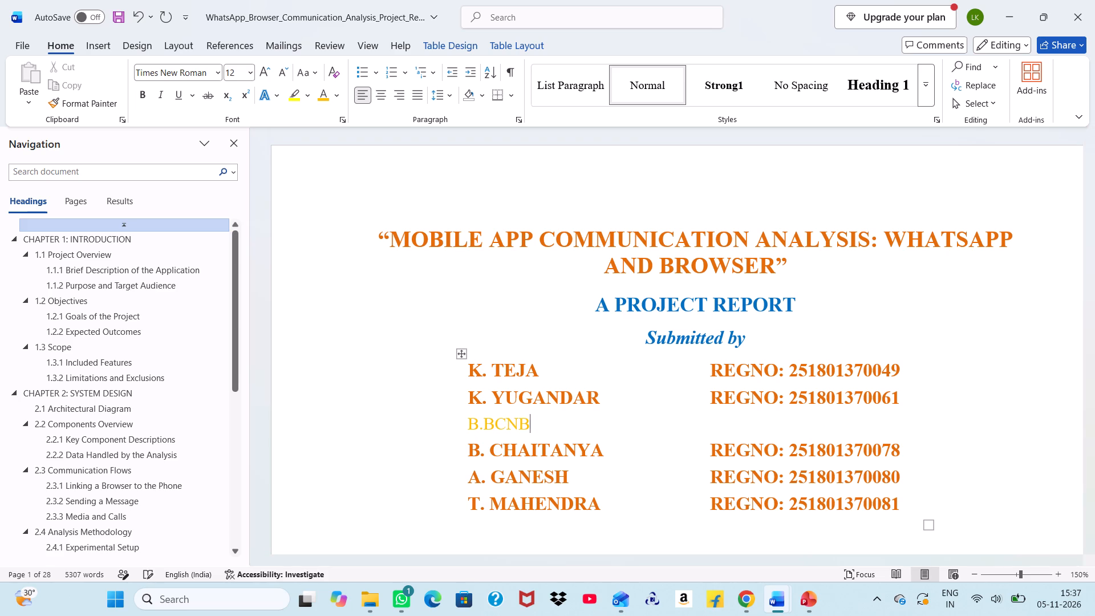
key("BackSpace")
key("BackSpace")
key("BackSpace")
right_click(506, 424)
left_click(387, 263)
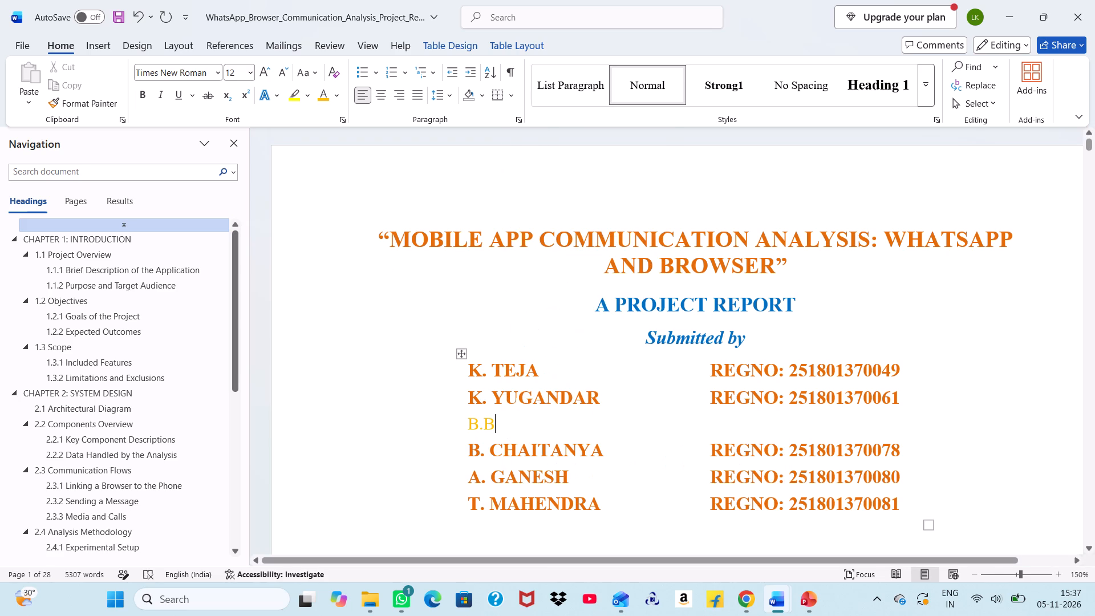
Set the font colour to the theme's orange and clear all trial text from the third name cell.
left_click(319, 97)
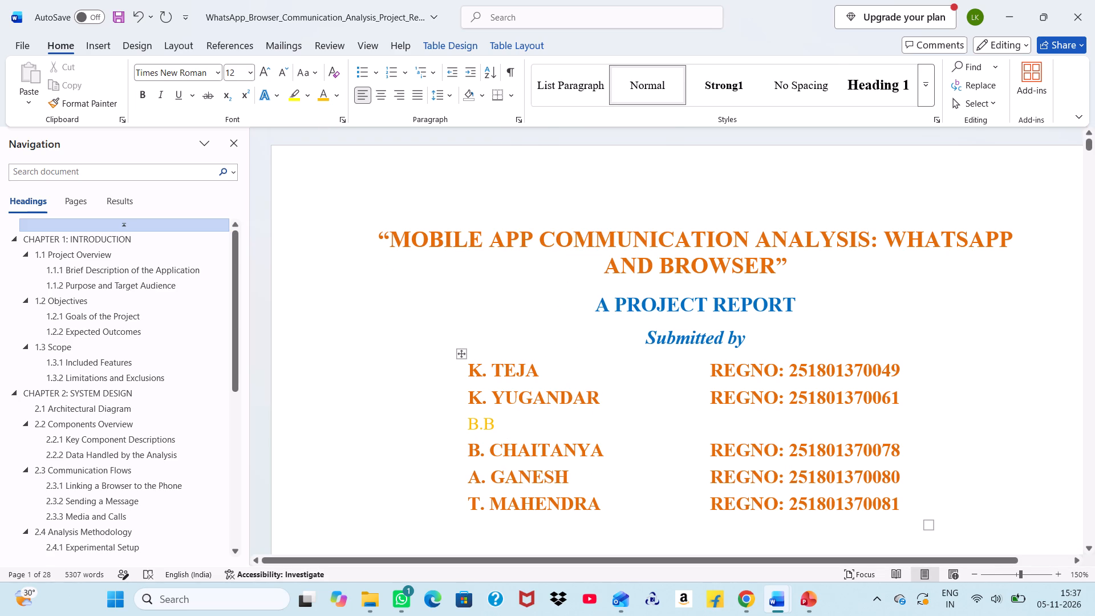
left_click(334, 99)
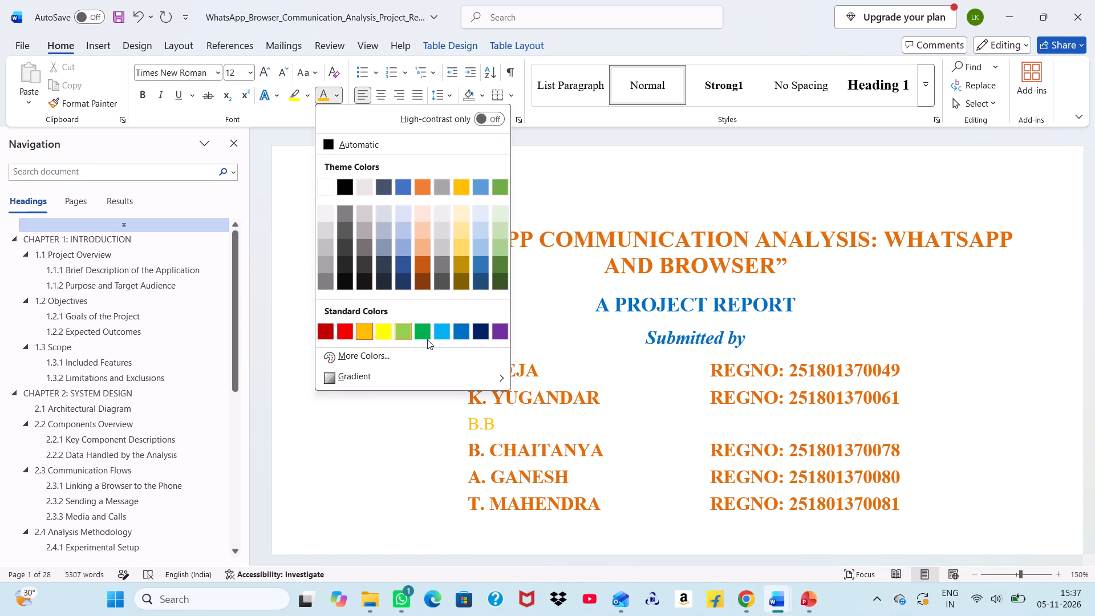
left_click(415, 188)
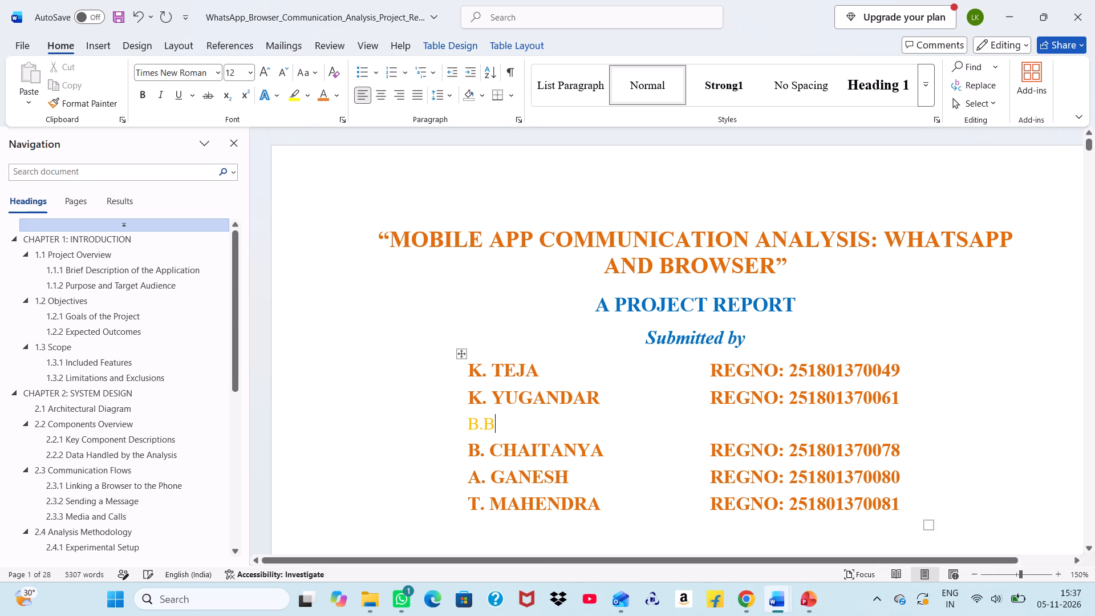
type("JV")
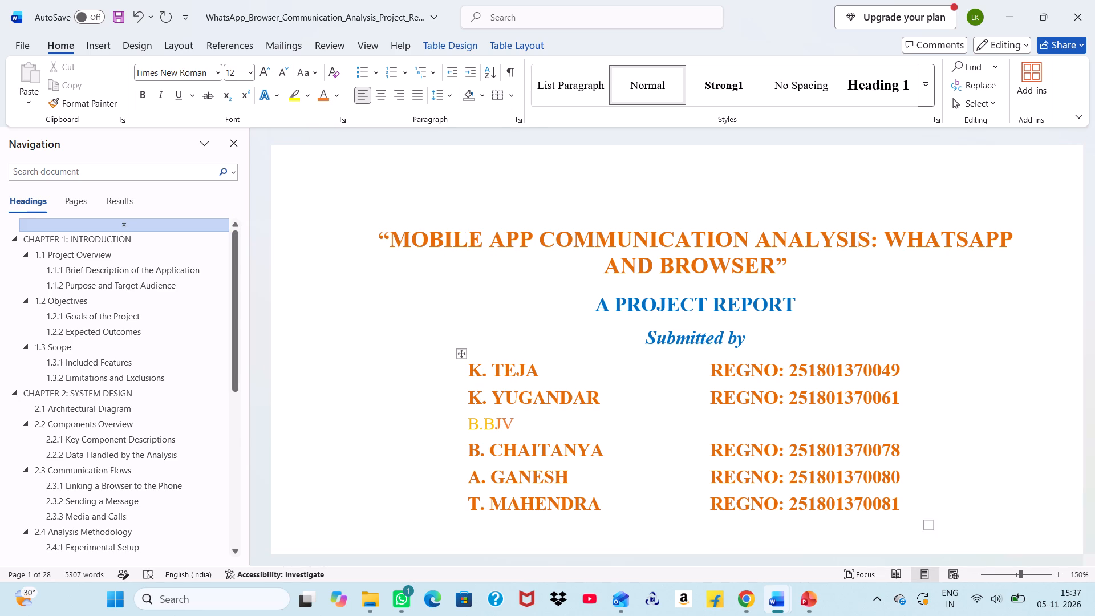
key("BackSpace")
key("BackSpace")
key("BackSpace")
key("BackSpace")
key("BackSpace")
Enter the replacement student's name in capitals, starting with the initial "B.", in the third name cell of the student table.
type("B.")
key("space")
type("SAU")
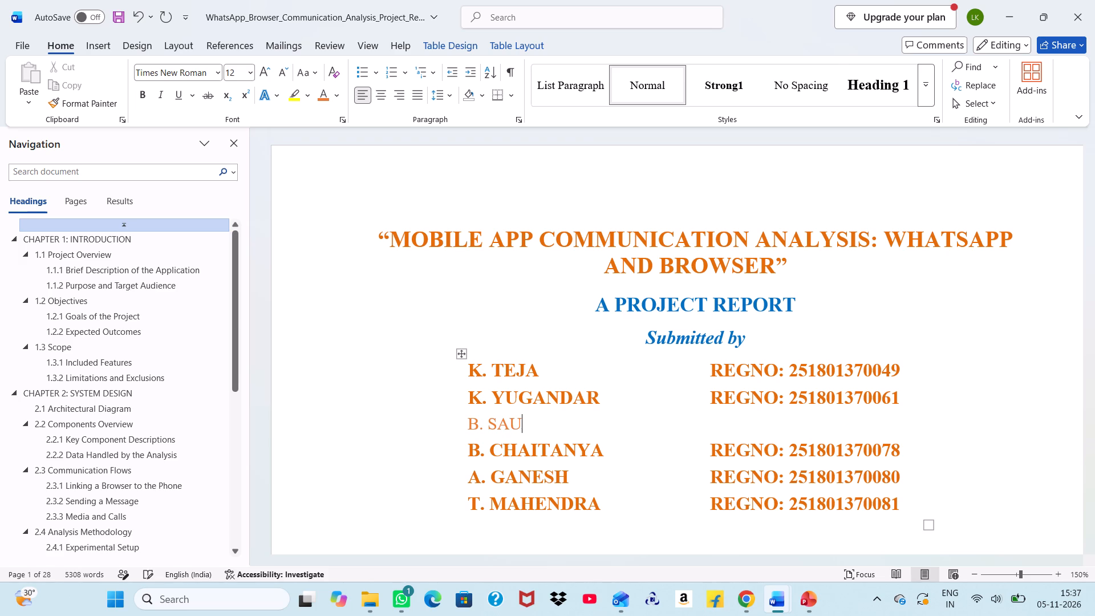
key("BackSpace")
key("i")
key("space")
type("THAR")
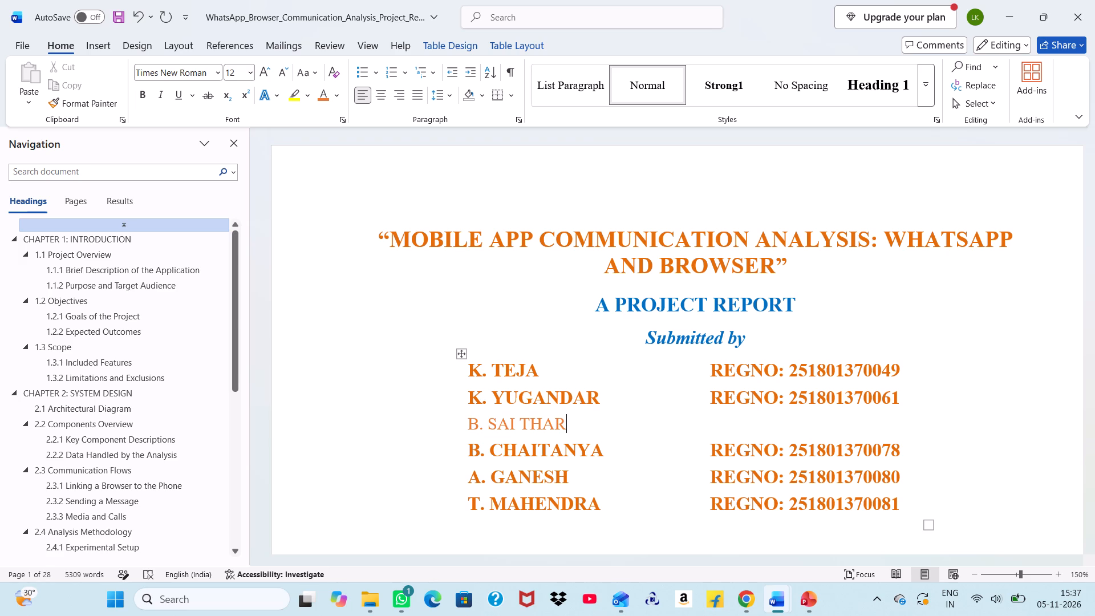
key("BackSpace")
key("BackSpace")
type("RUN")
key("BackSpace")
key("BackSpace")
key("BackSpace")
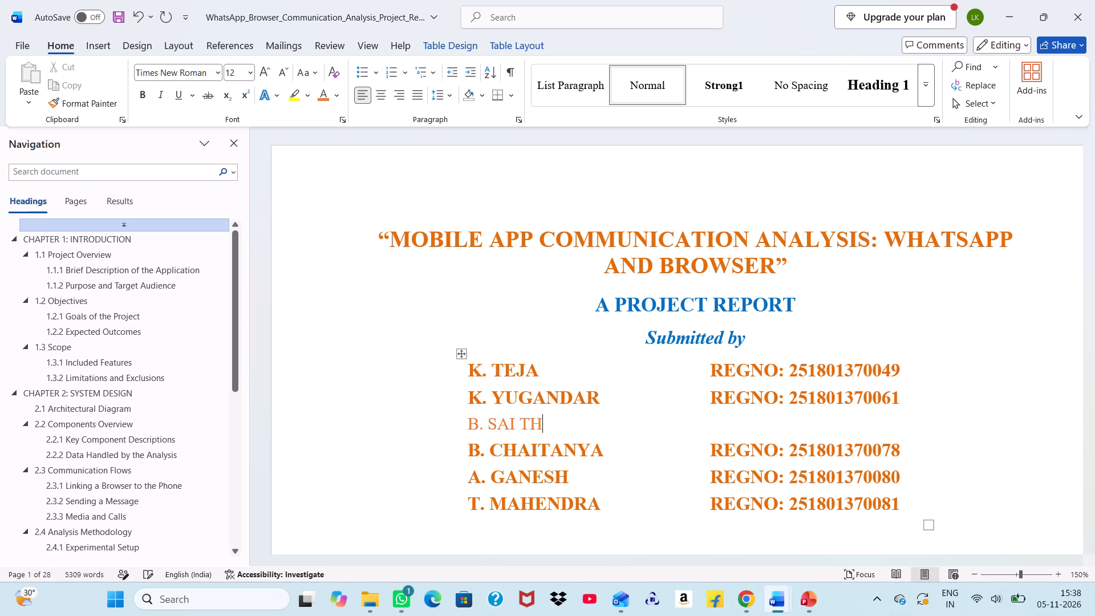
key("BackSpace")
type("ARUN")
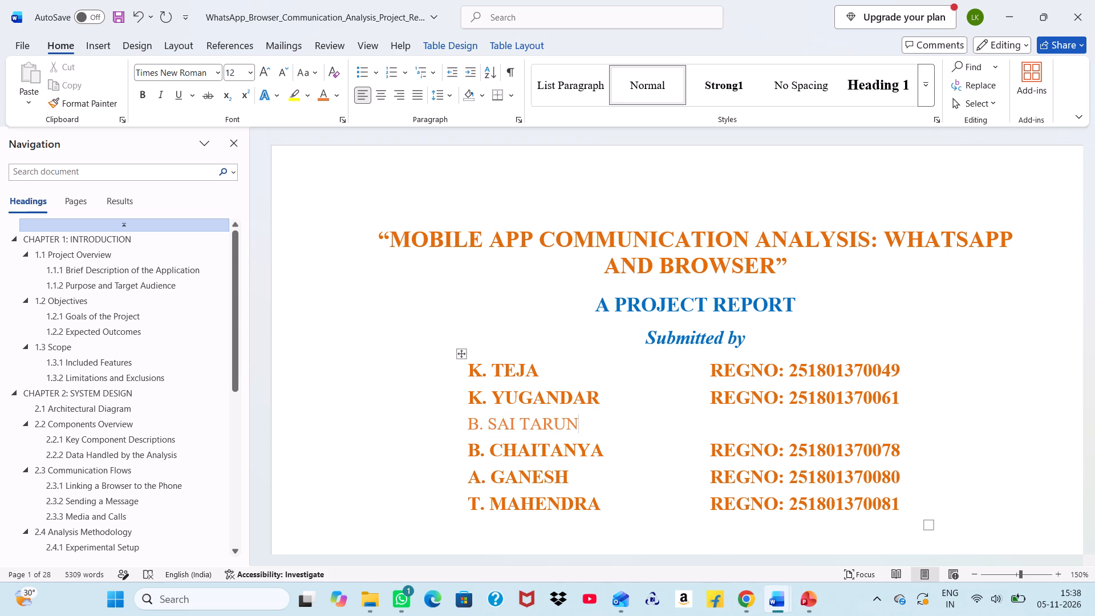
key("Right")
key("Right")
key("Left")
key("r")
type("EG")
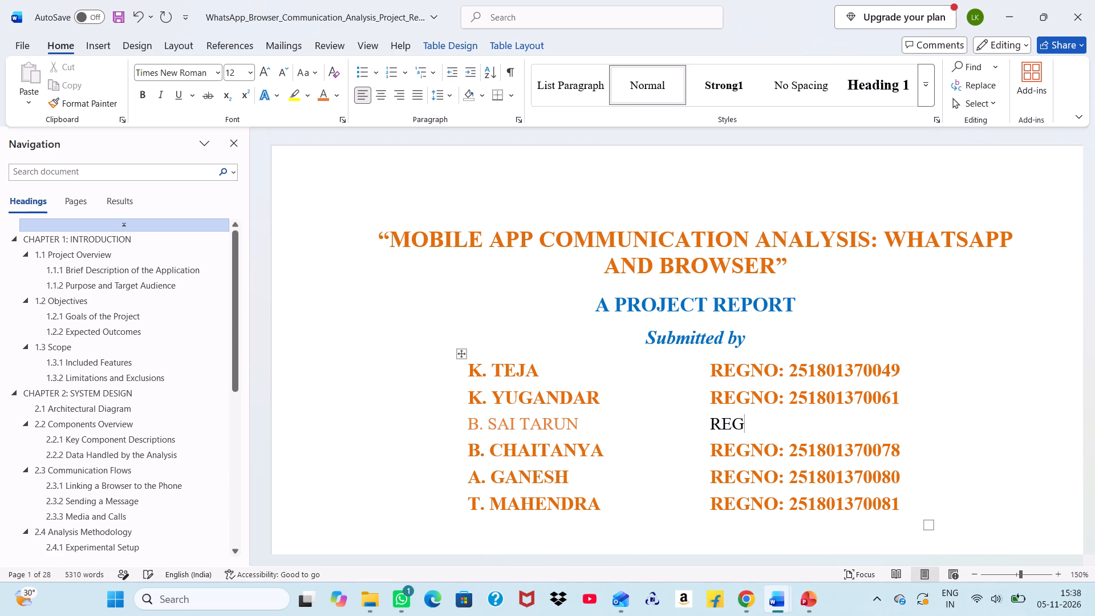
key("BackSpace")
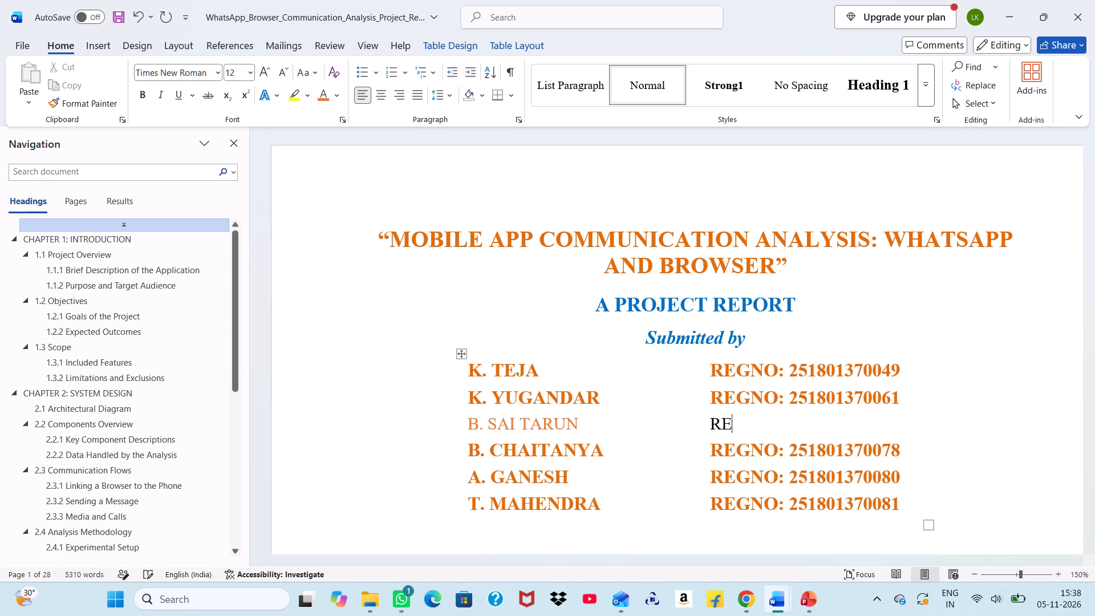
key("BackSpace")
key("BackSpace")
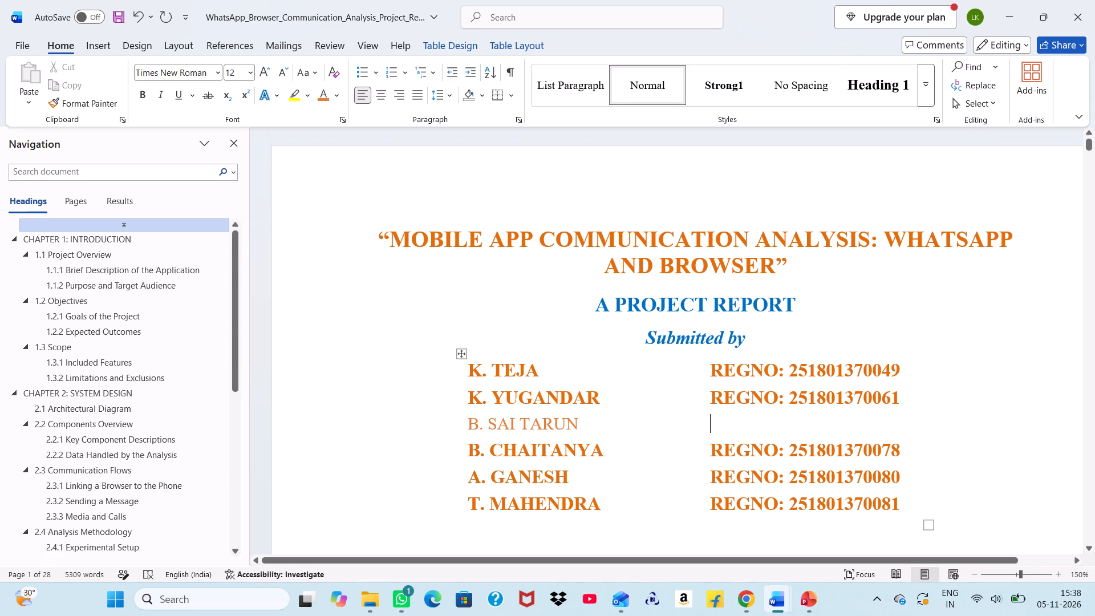
Enter "REGNO:" and the replacement student's registration number in orange in the third row's registration cell.
left_click(709, 416)
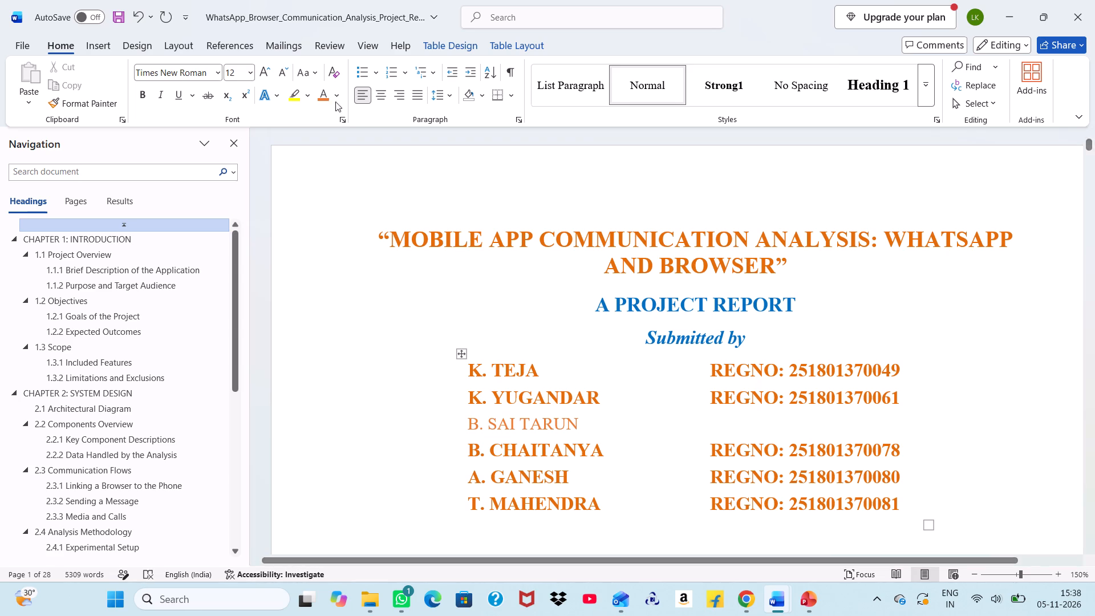
left_click(335, 93)
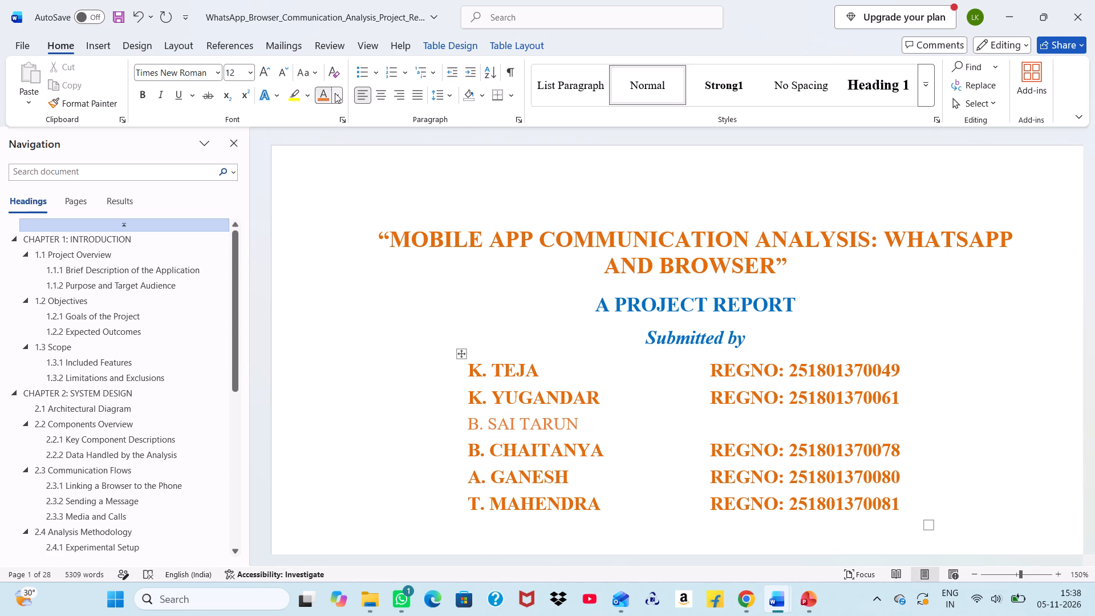
left_click(423, 179)
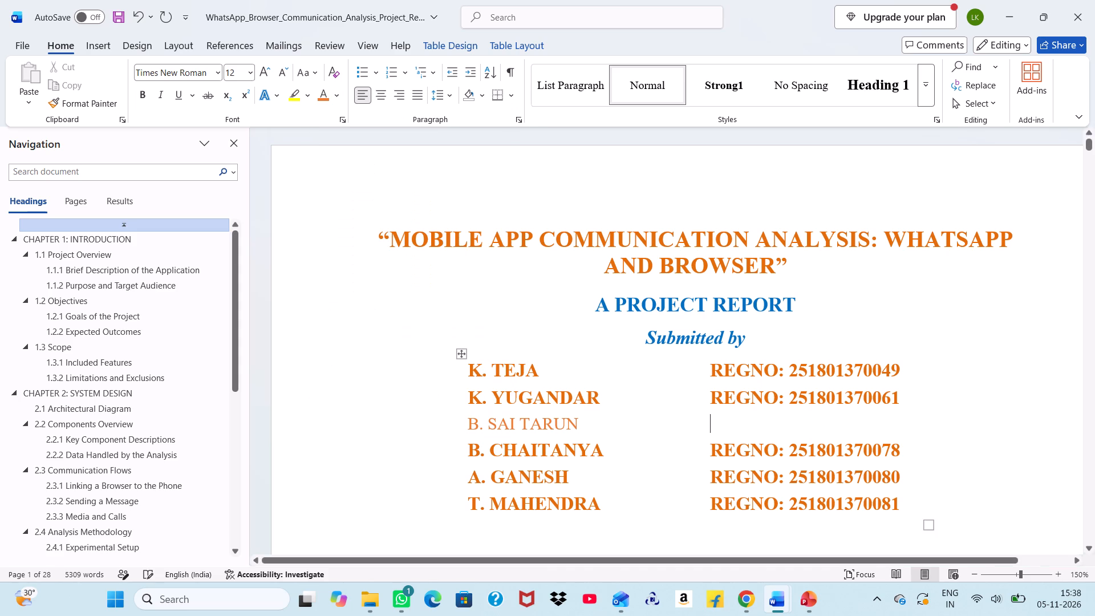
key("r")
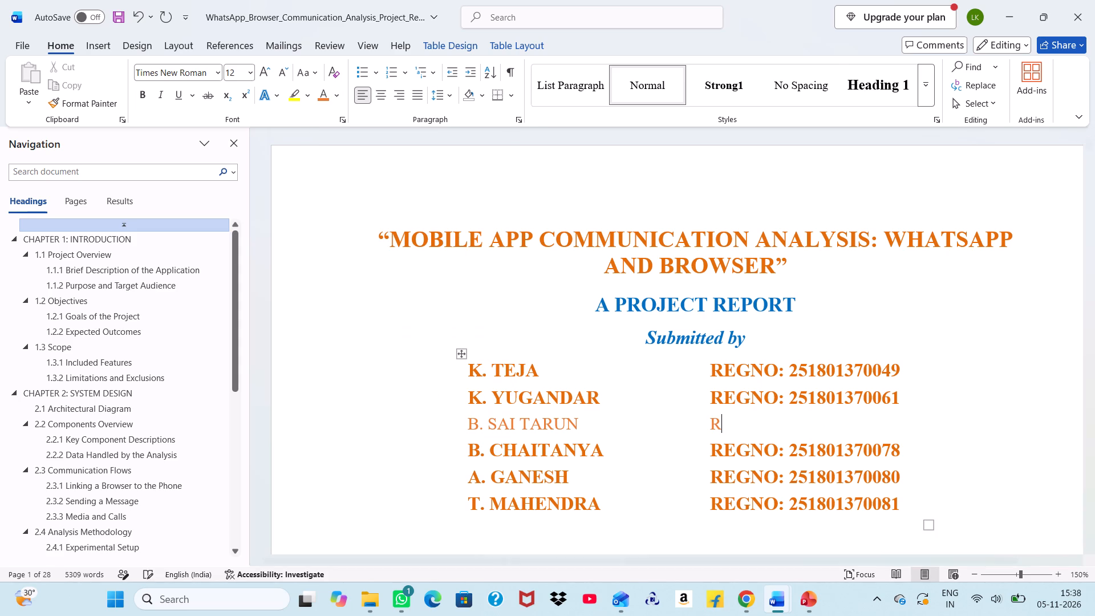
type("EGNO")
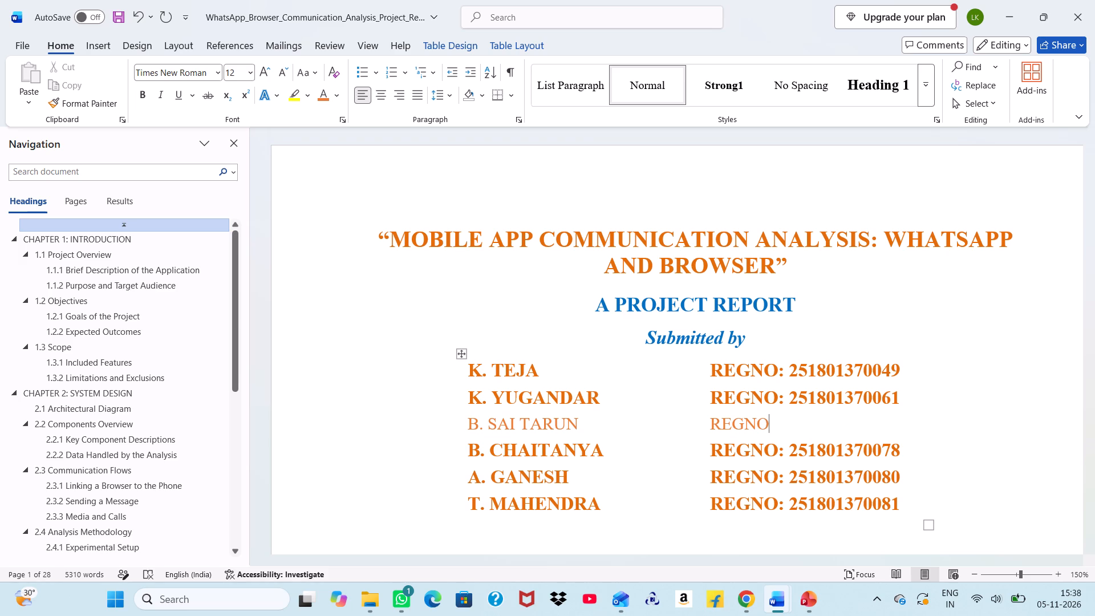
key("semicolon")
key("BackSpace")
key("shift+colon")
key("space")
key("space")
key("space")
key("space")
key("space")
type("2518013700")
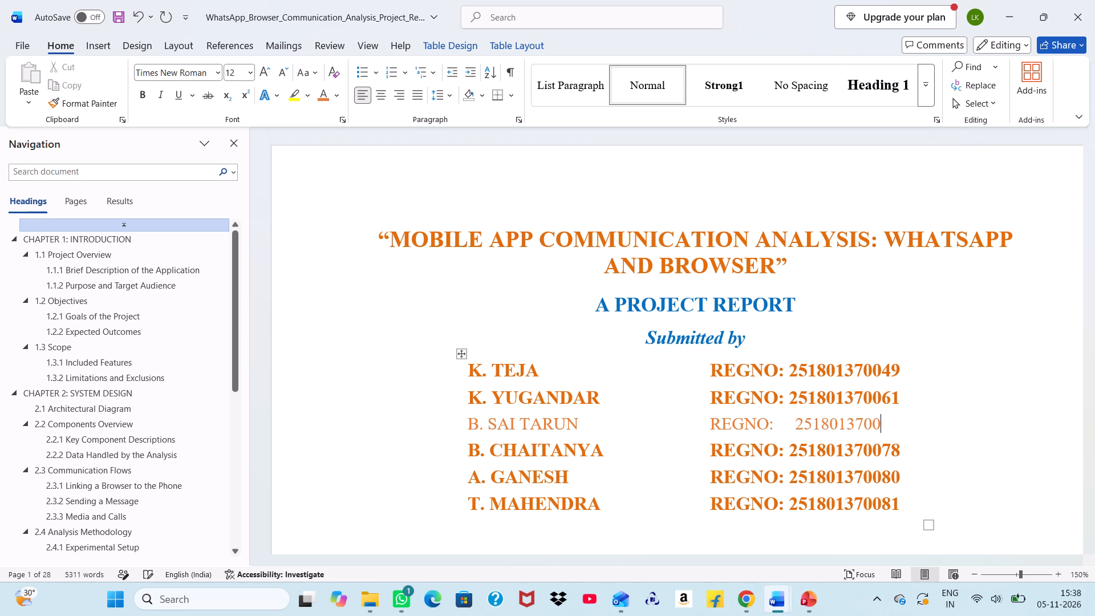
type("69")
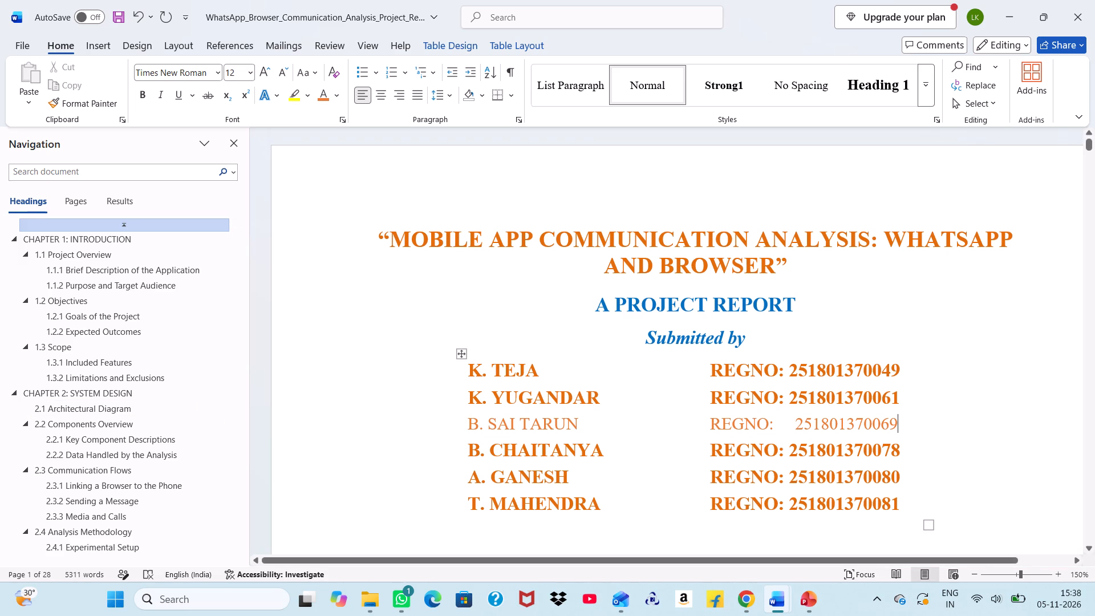
Make the third student's name and registration entry bold in the student table.
left_click_drag(471, 418, 508, 421)
left_click_drag(508, 421, 713, 415)
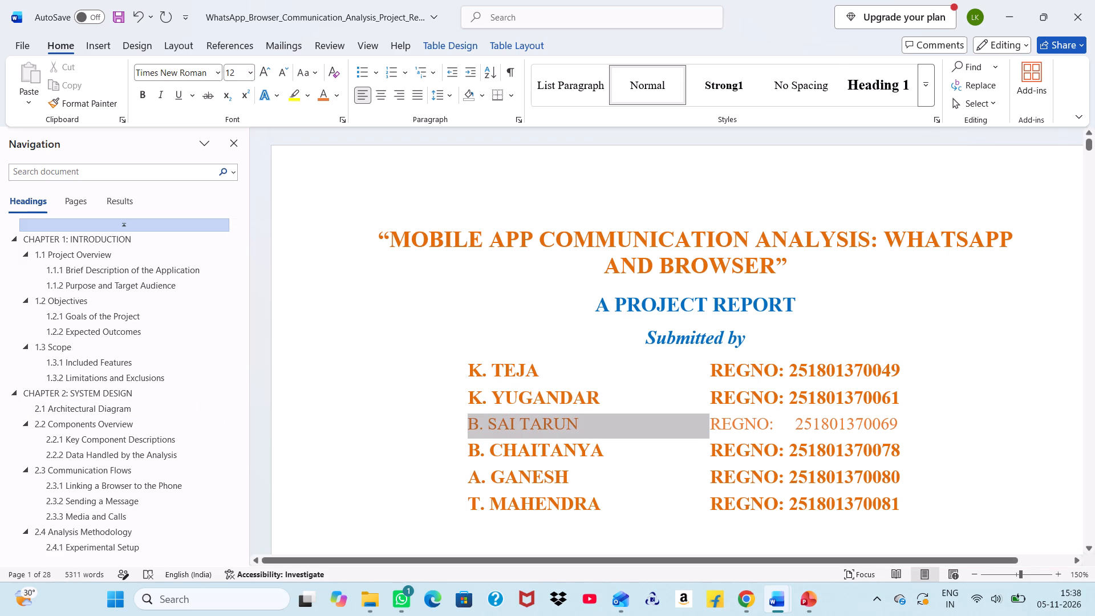
left_click_drag(713, 415, 720, 415)
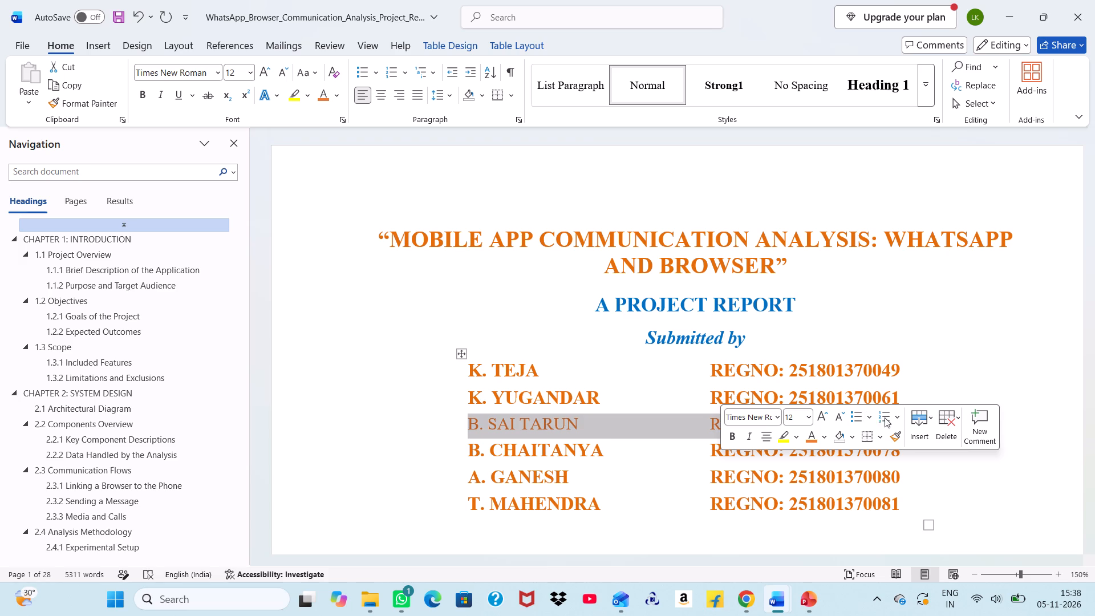
left_click(736, 432)
left_click(630, 372)
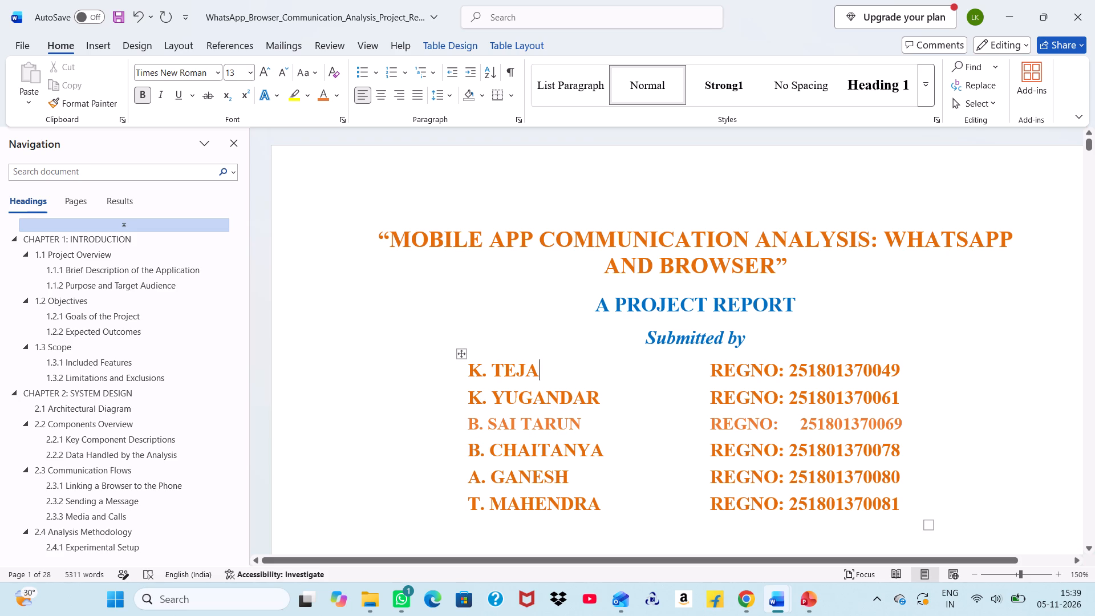
Clear the whole registration entry from the last row of the student table.
left_click(913, 502)
key("BackSpace")
key("BackSpace")
key("BackSpace")
key("BackSpace")
key("BackSpace")
key("BackSpace")
key("BackSpace")
key("BackSpace")
key("BackSpace")
key("BackSpace")
key("BackSpace")
key("BackSpace")
key("BackSpace")
key("BackSpace")
key("BackSpace")
key("BackSpace")
key("BackSpace")
key("BackSpace")
key("BackSpace")
key("BackSpace")
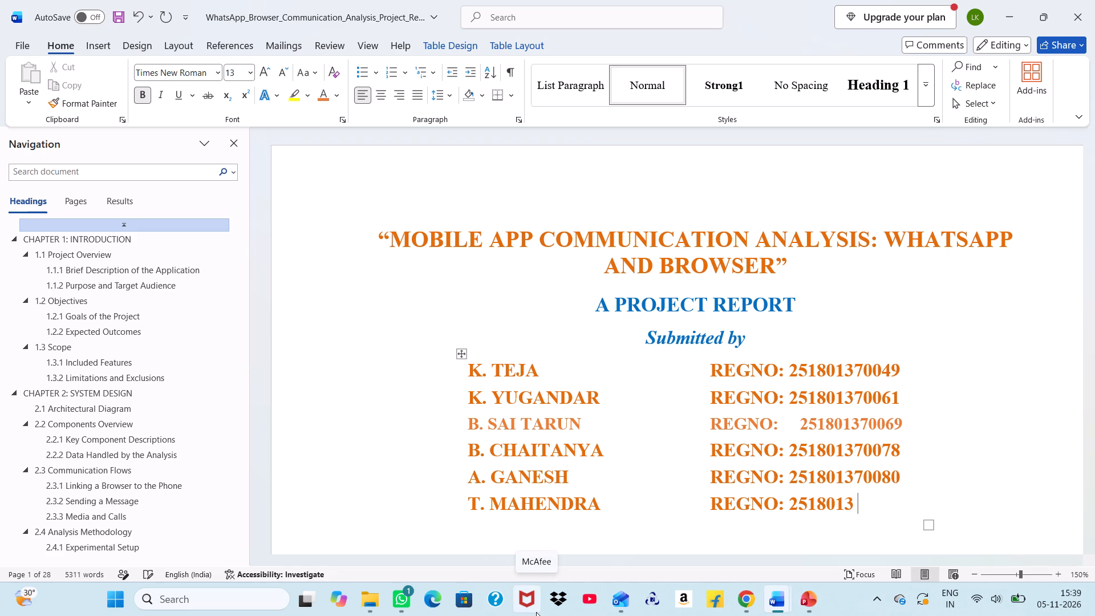
key("BackSpace")
key("BackSpace")
key("BackSpace")
key("BackSpace")
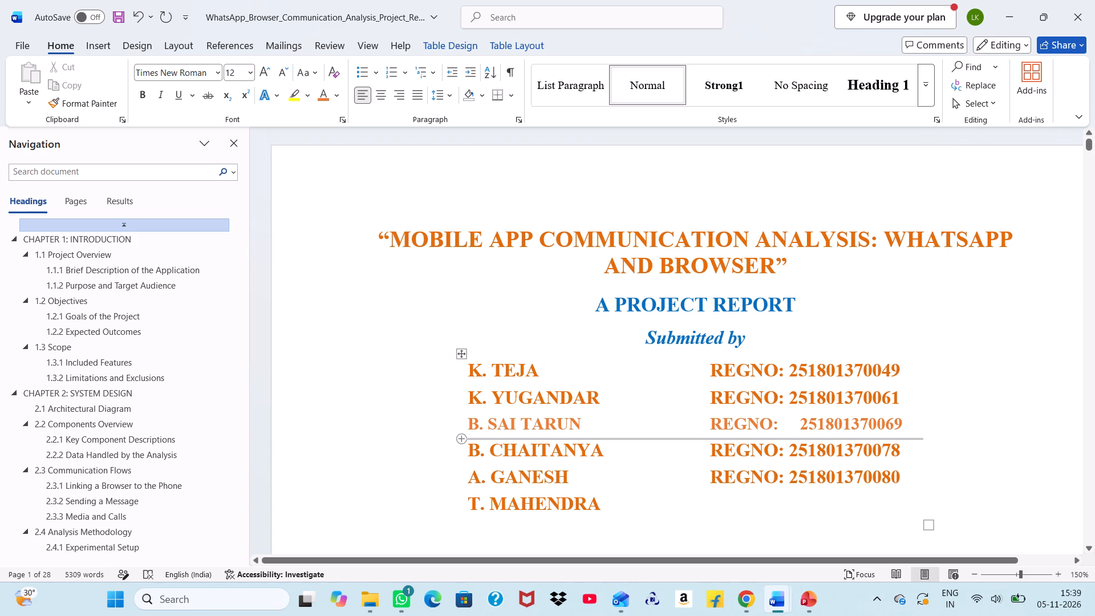
Delete the name cells of the last three students in the table, shifting the remaining cells left.
left_click_drag(468, 449, 517, 486)
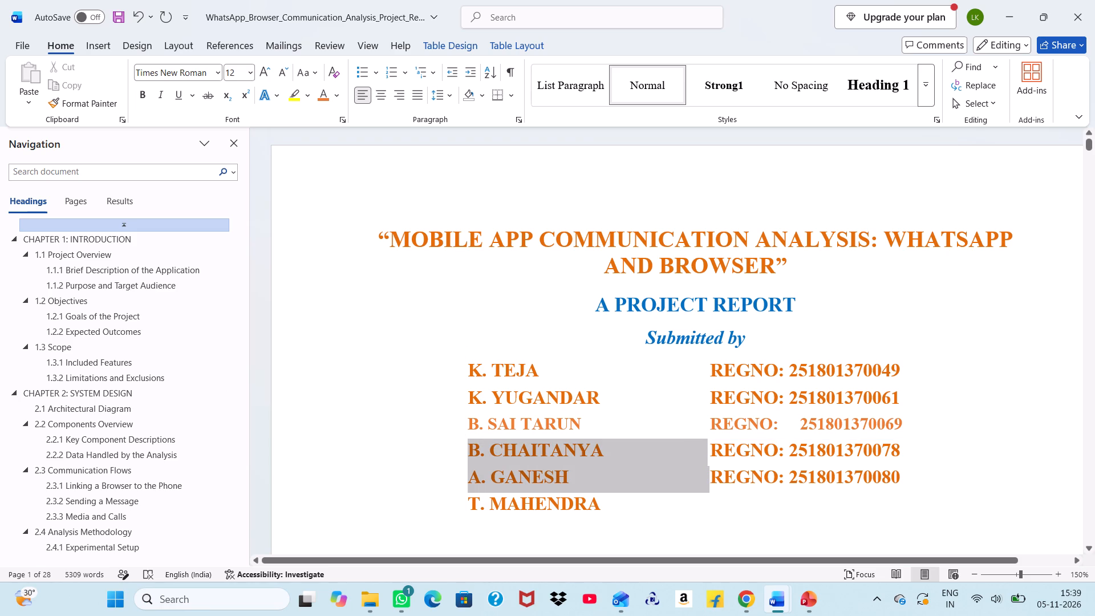
left_click_drag(517, 486, 521, 495)
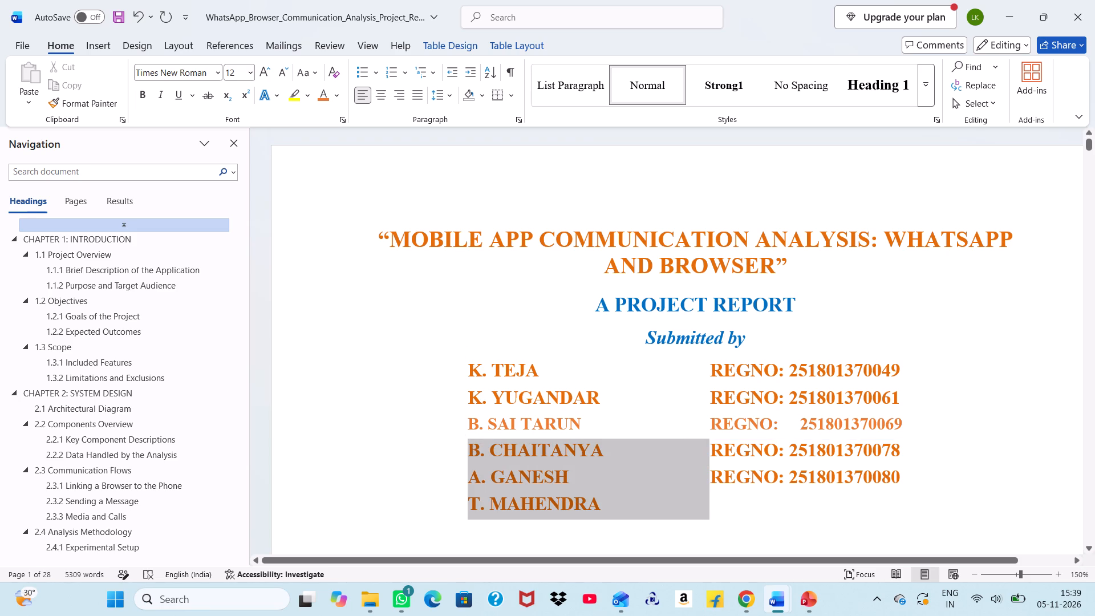
left_click_drag(521, 495, 521, 496)
key("BackSpace")
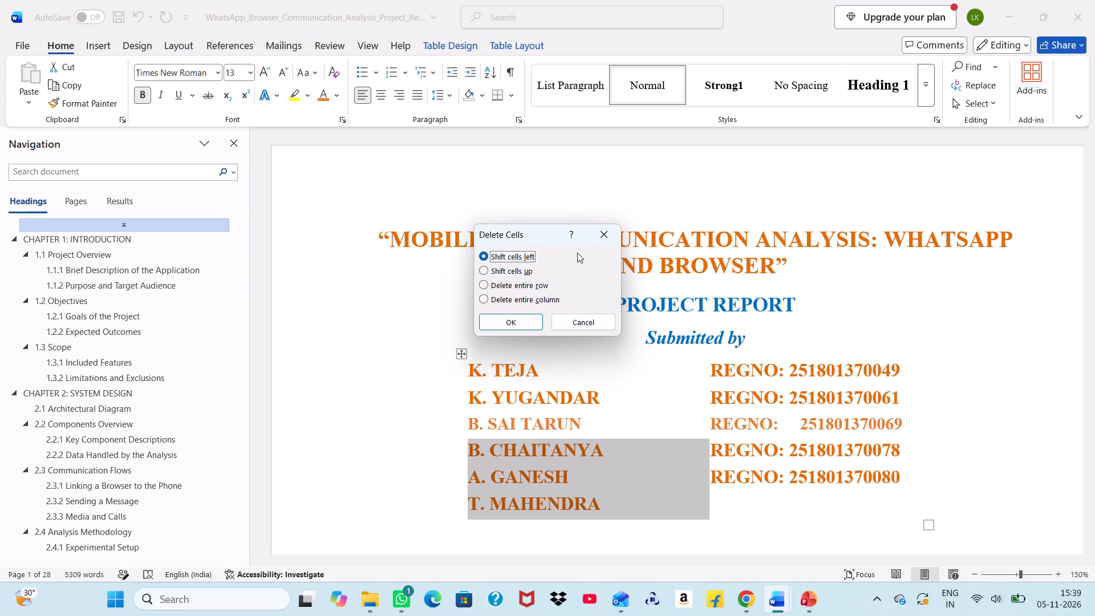
left_click(602, 238)
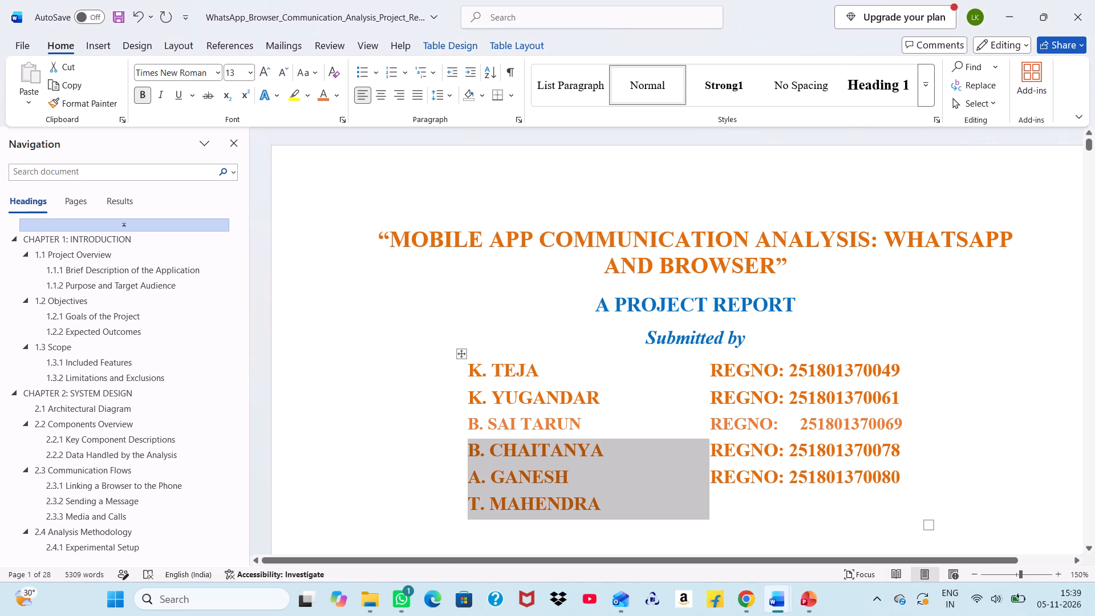
key("BackSpace")
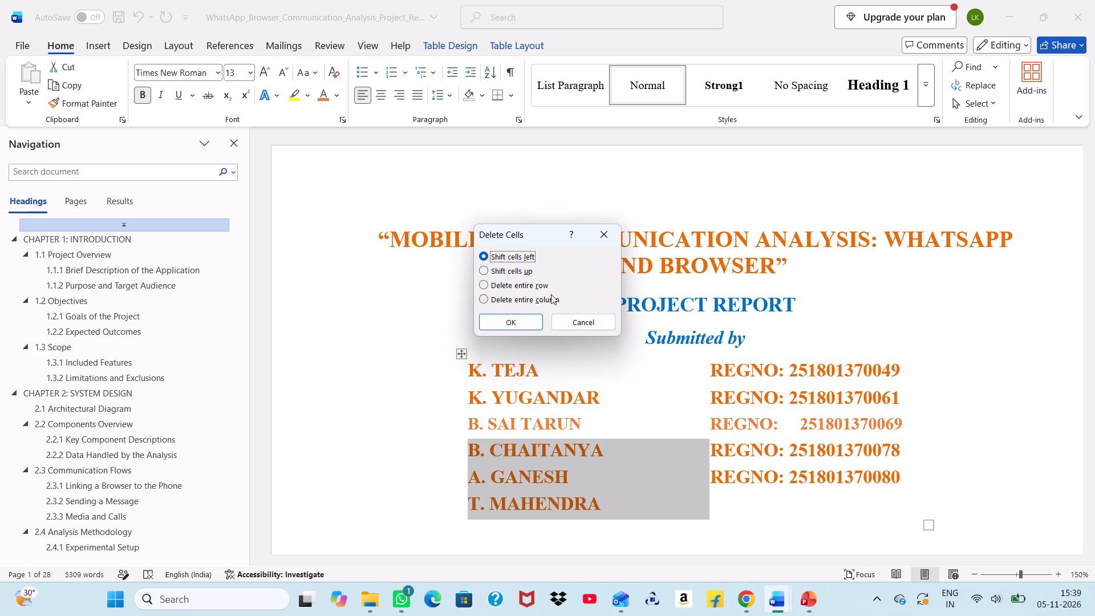
left_click(532, 324)
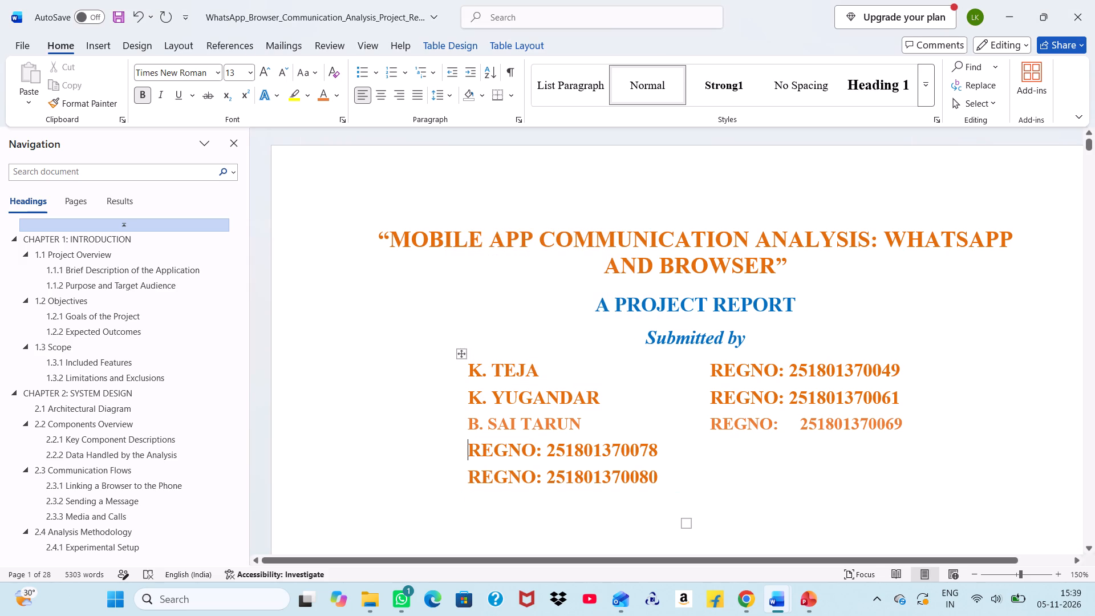
Delete the leftover registration entries below the third student's row.
left_click_drag(478, 456, 534, 477)
key("BackSpace")
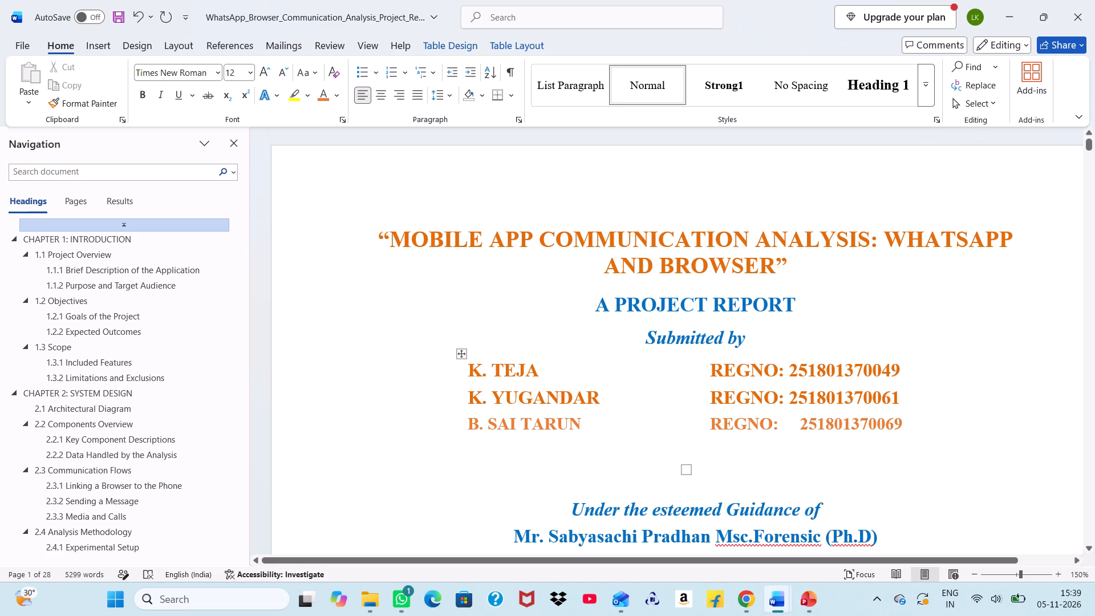
Review the layout of the title page and the start of the following department page at a reduced zoom.
scroll(620, 473, "down", 6)
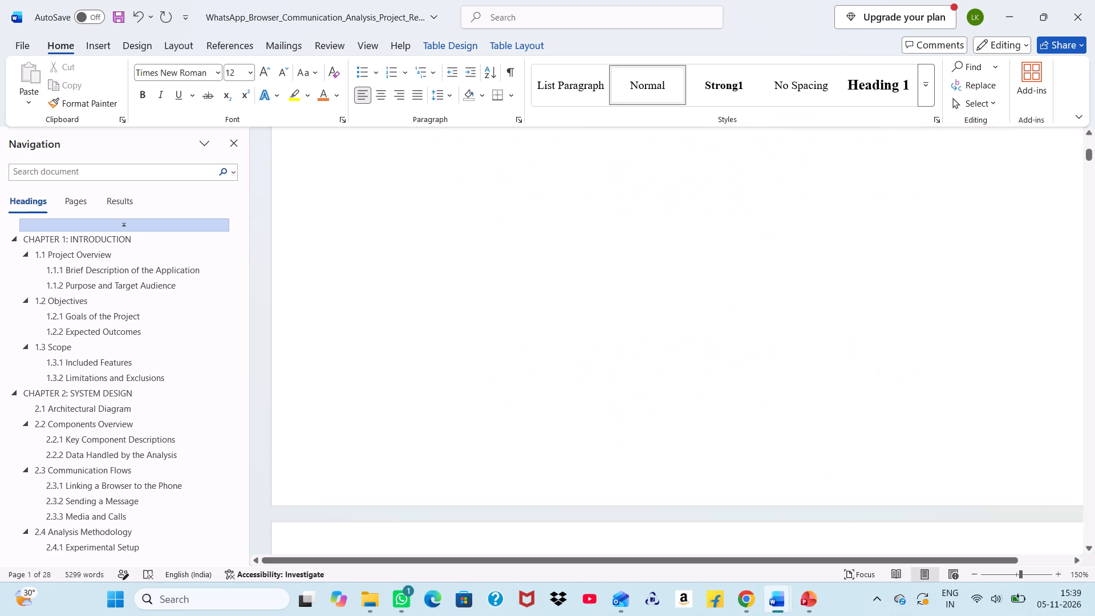
scroll(620, 473, "down", 1)
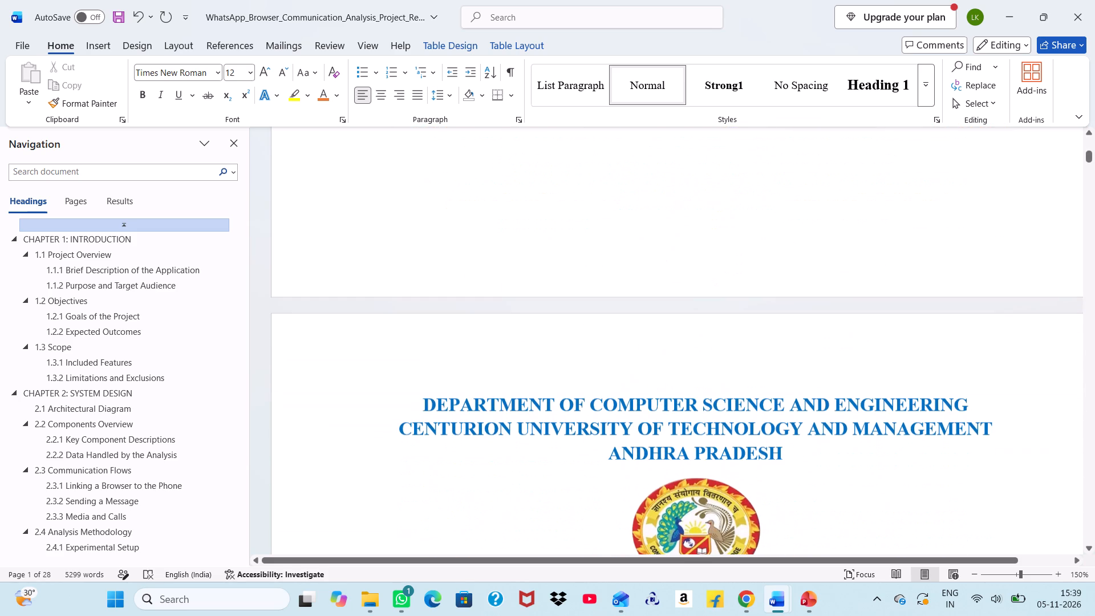
scroll(620, 473, "down", 7, "ctrl")
scroll(620, 473, "up", 2)
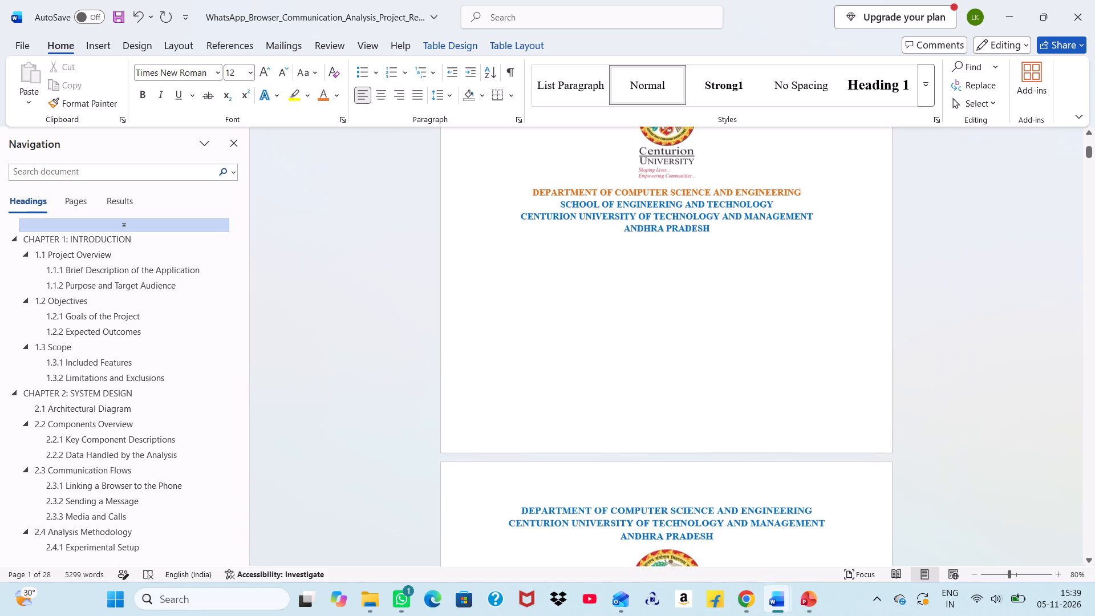
scroll(620, 473, "up", 4)
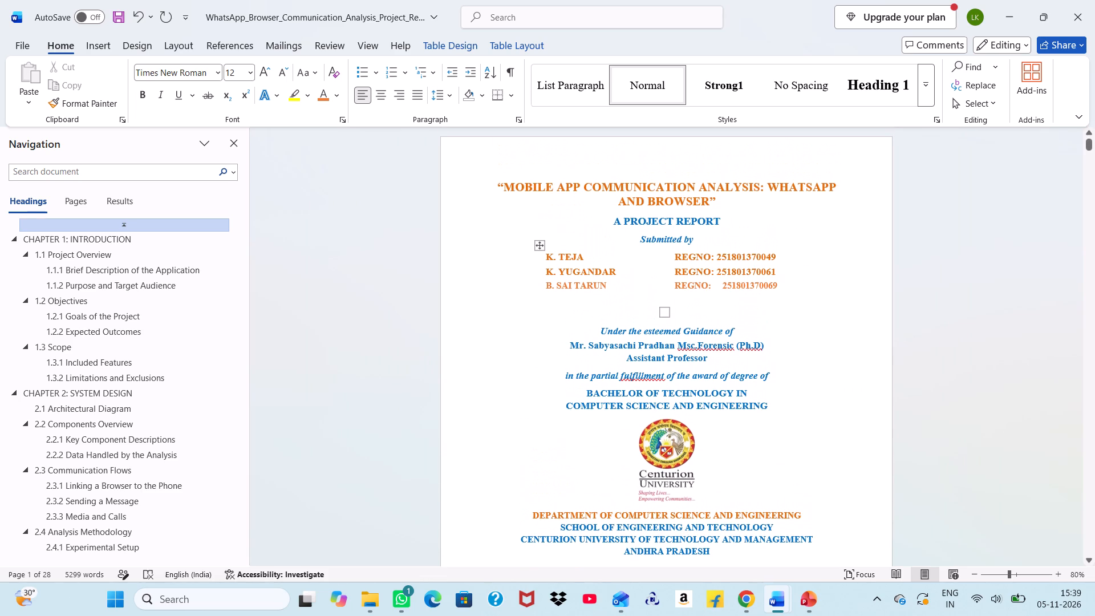
Delete the last four student rows from the table on the declaration page, keeping the first two students.
scroll(620, 473, "down", 2)
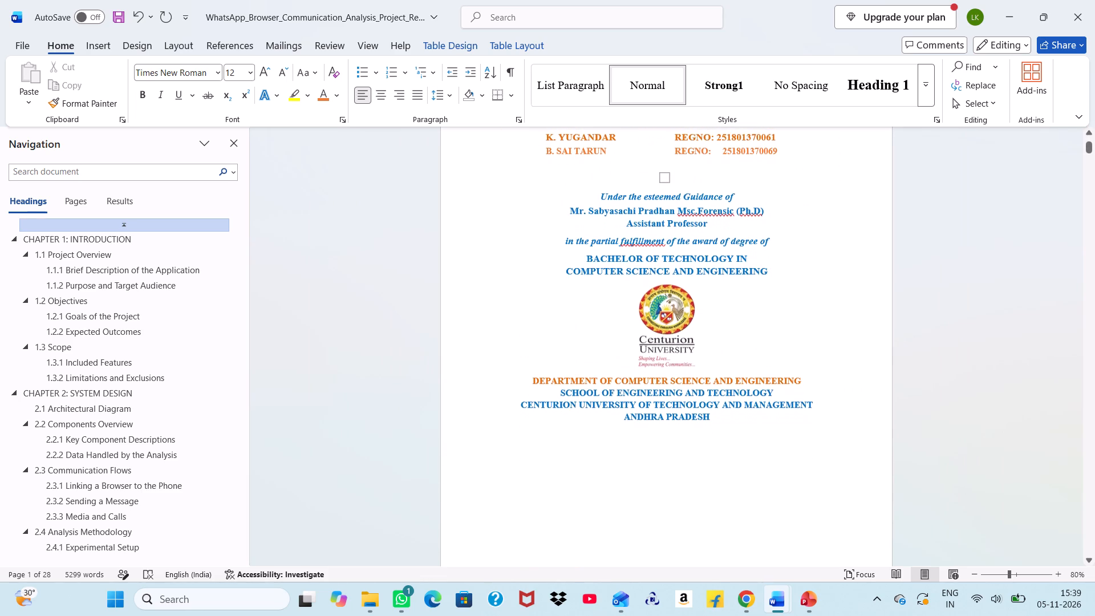
scroll(620, 473, "down", 2)
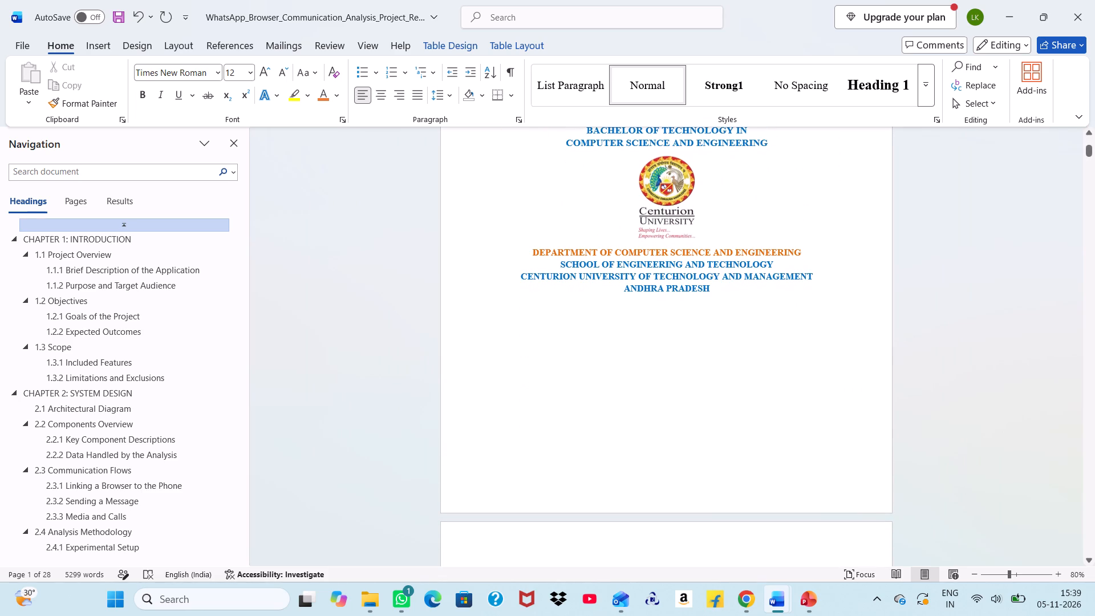
scroll(620, 473, "down", 1)
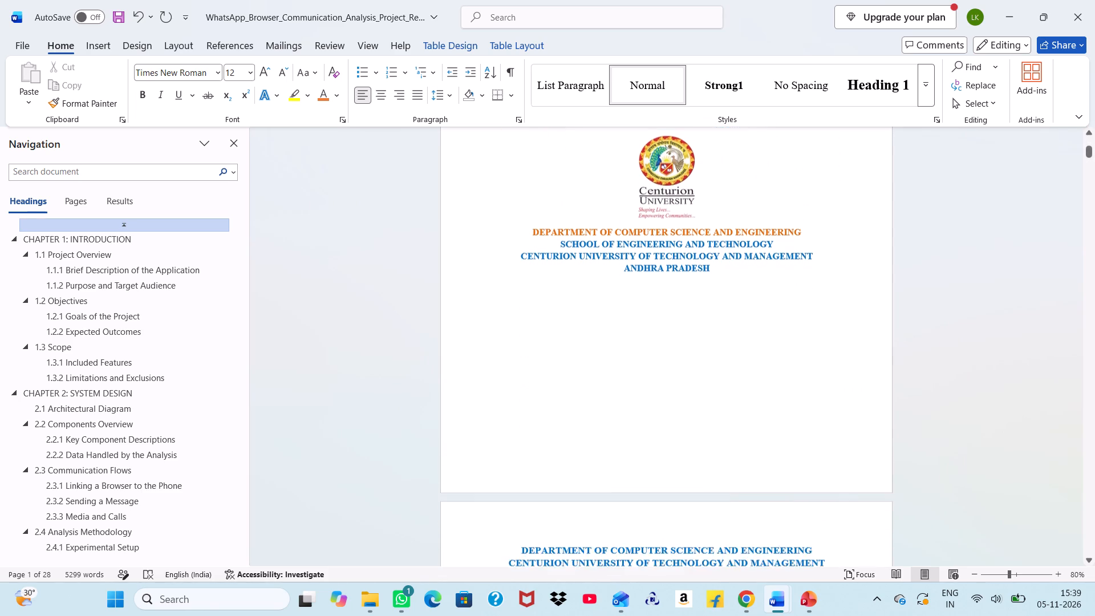
scroll(620, 473, "down", 2)
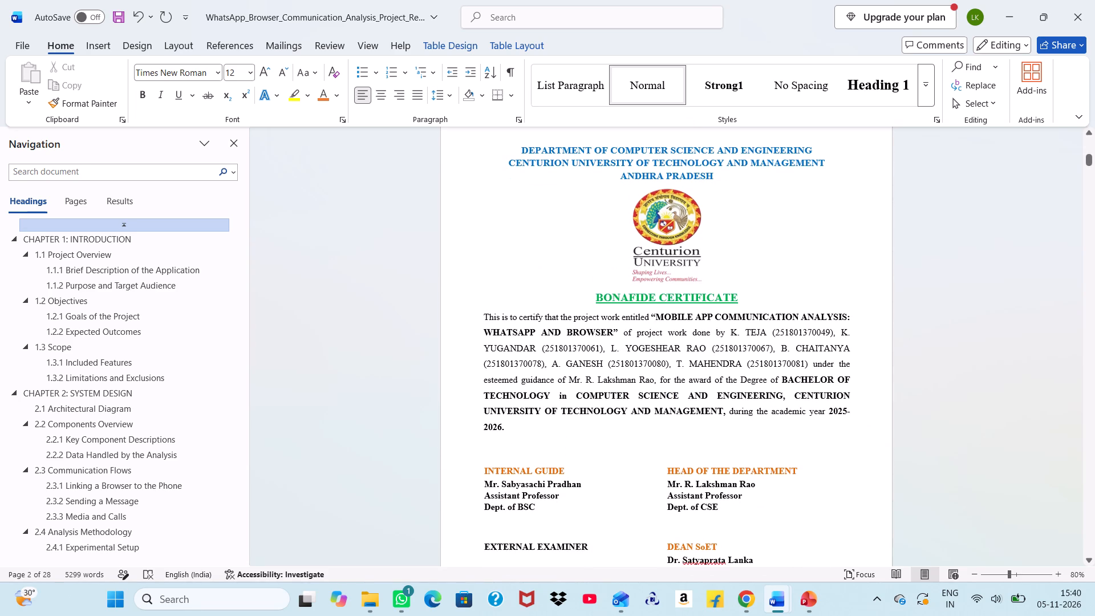
scroll(620, 473, "down", 7)
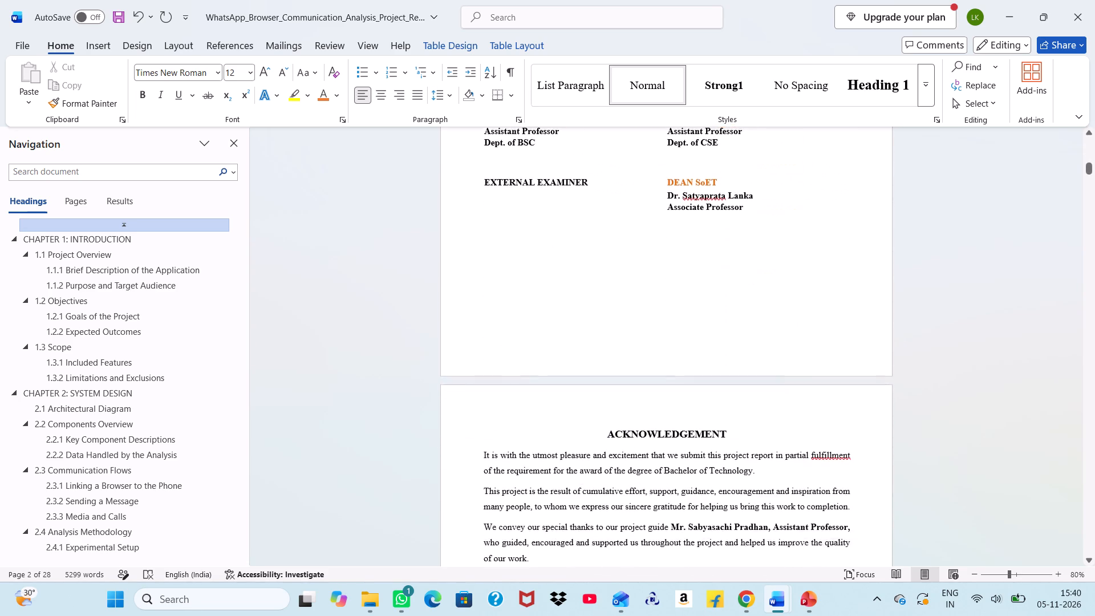
scroll(620, 473, "down", 6)
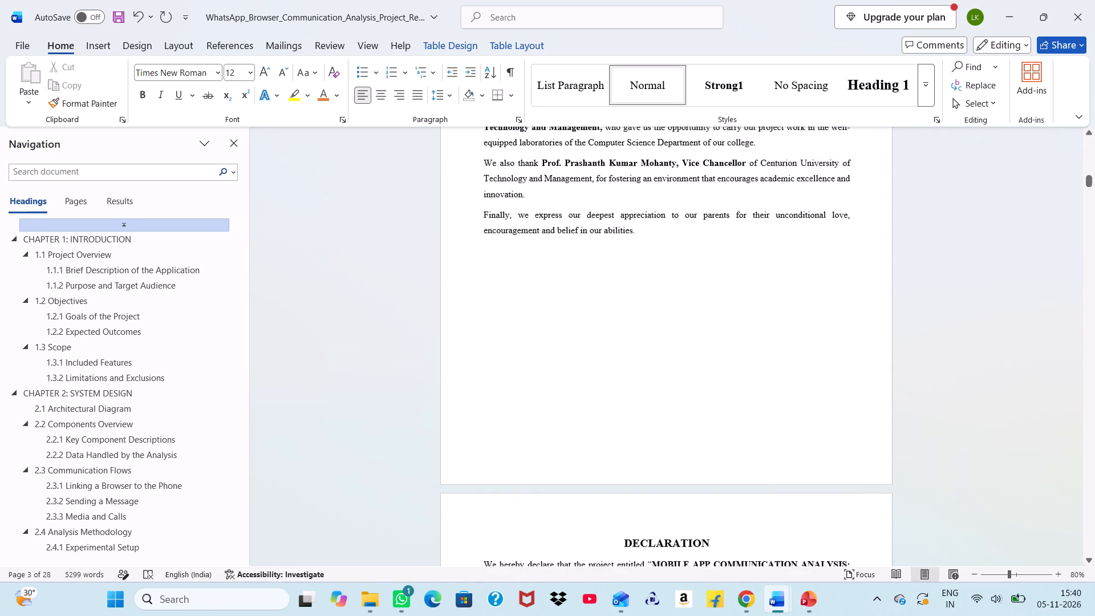
scroll(620, 473, "down", 3)
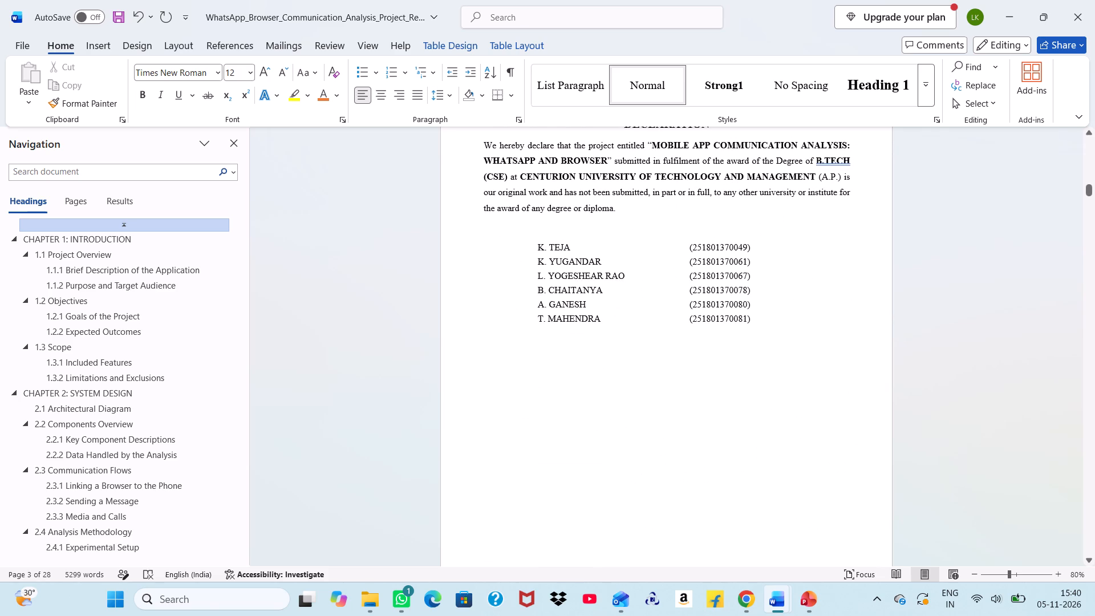
left_click(535, 278)
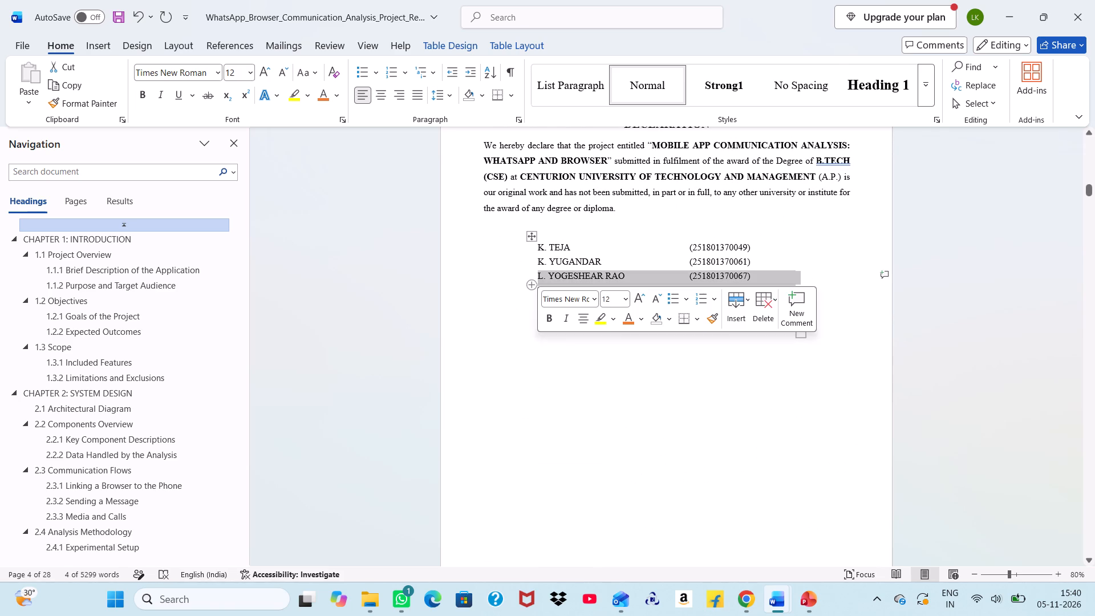
left_click_drag(535, 278, 545, 309)
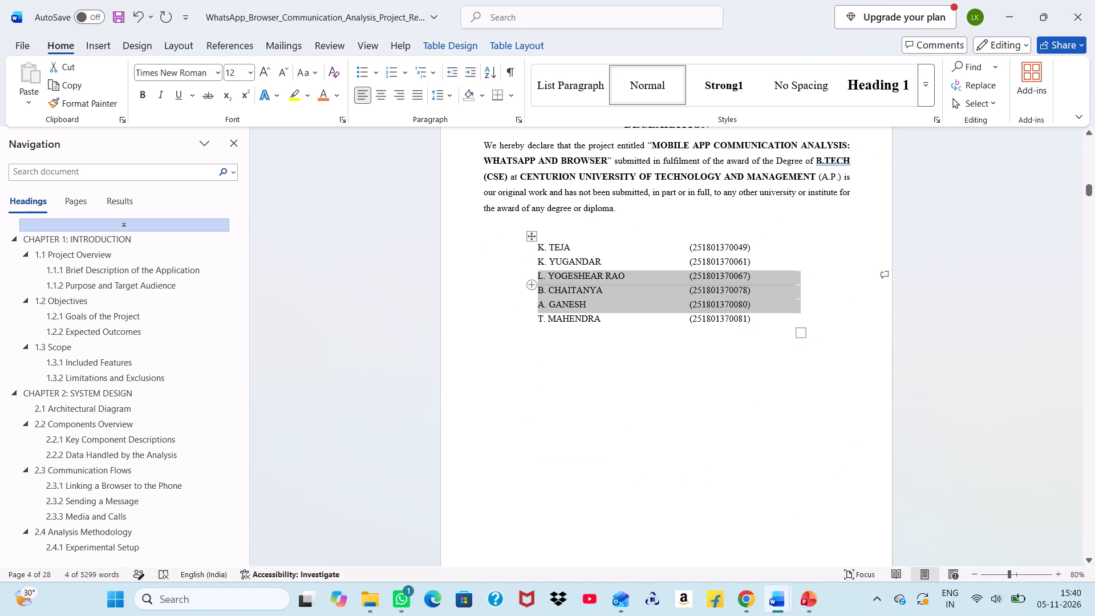
left_click_drag(545, 309, 546, 318)
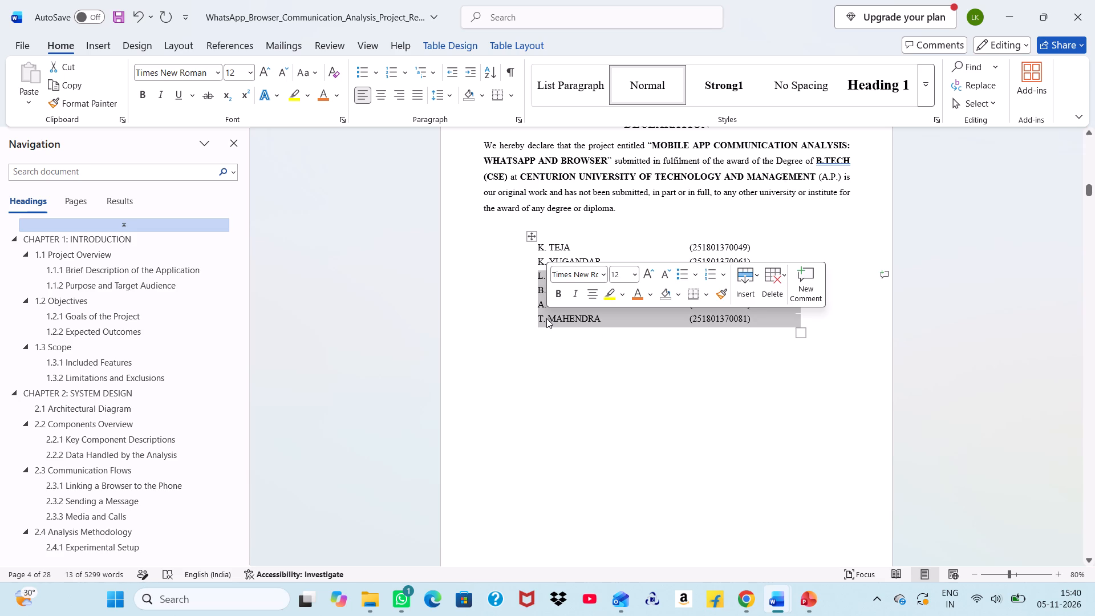
key("BackSpace")
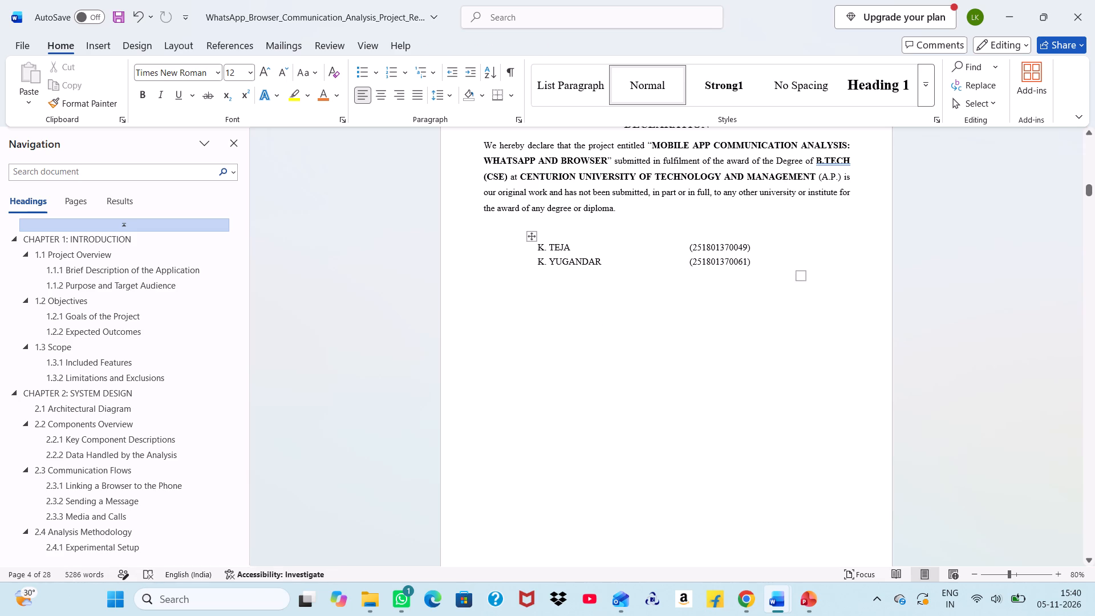
Add the third student's name on the line below the declaration's student table, indented with spaces to align with the names above.
left_click(553, 281)
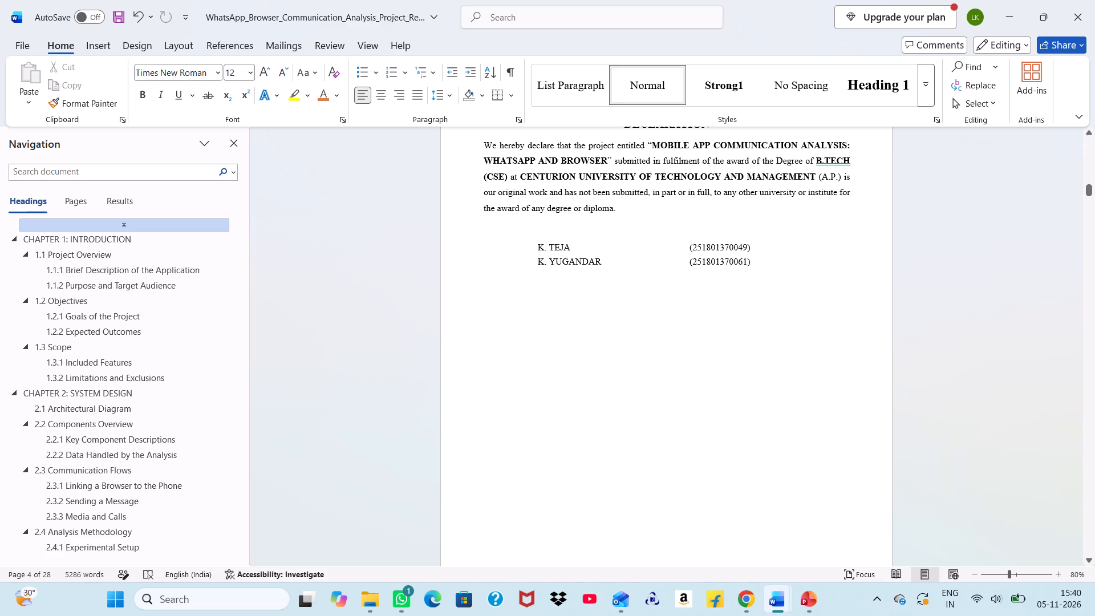
left_click(554, 277)
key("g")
key("Left")
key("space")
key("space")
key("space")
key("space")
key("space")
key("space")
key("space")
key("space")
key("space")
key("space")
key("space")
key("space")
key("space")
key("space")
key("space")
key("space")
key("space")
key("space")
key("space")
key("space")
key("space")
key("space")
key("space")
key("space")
key("Right")
key("BackSpace")
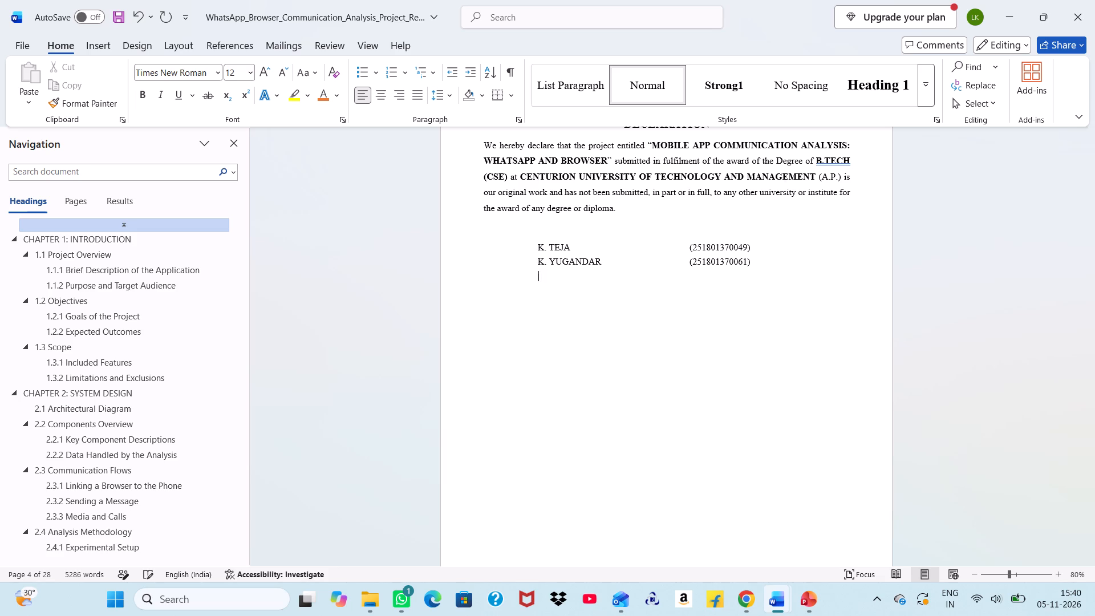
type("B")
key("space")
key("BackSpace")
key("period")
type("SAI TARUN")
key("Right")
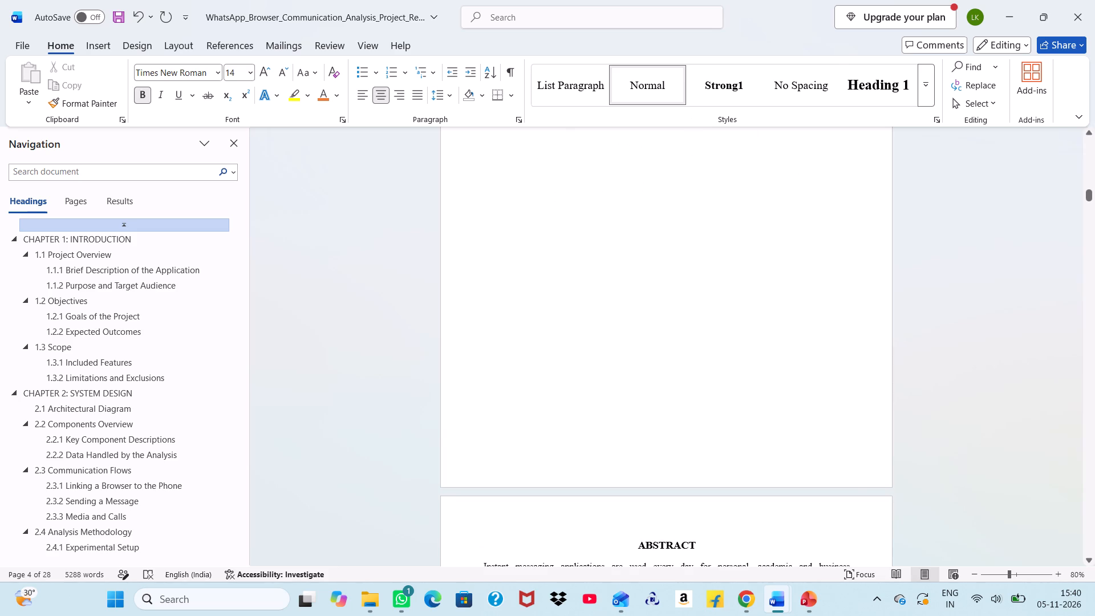
Add the third student's registration number in parentheses after the name, spaced across to the registration number column.
scroll(682, 168, "up", 2)
left_click(691, 193)
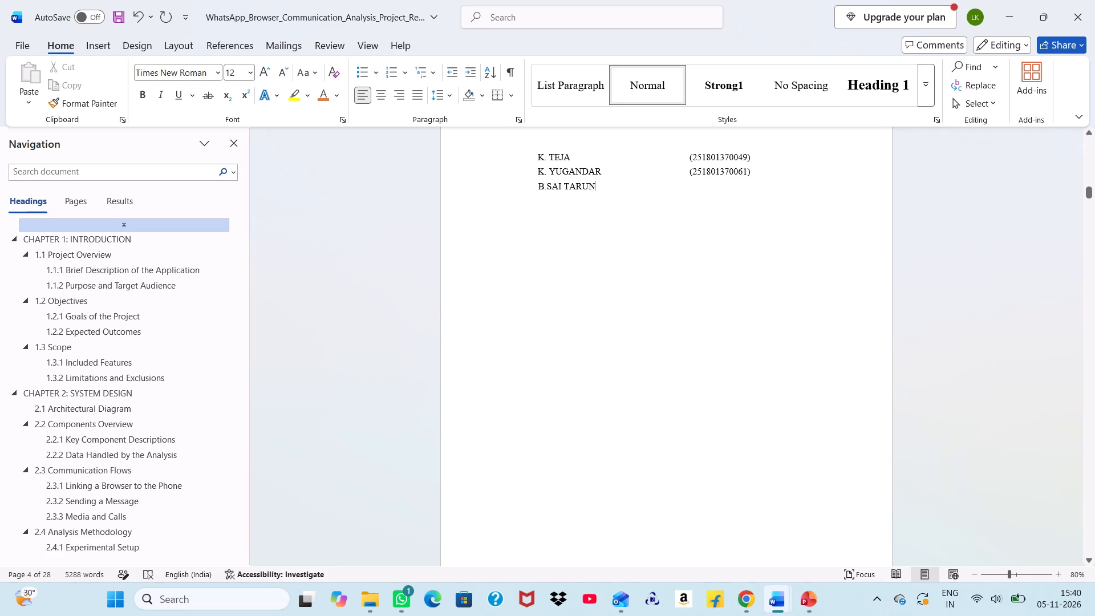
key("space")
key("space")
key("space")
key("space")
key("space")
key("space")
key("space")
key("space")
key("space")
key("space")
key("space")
key("shift+parenleft")
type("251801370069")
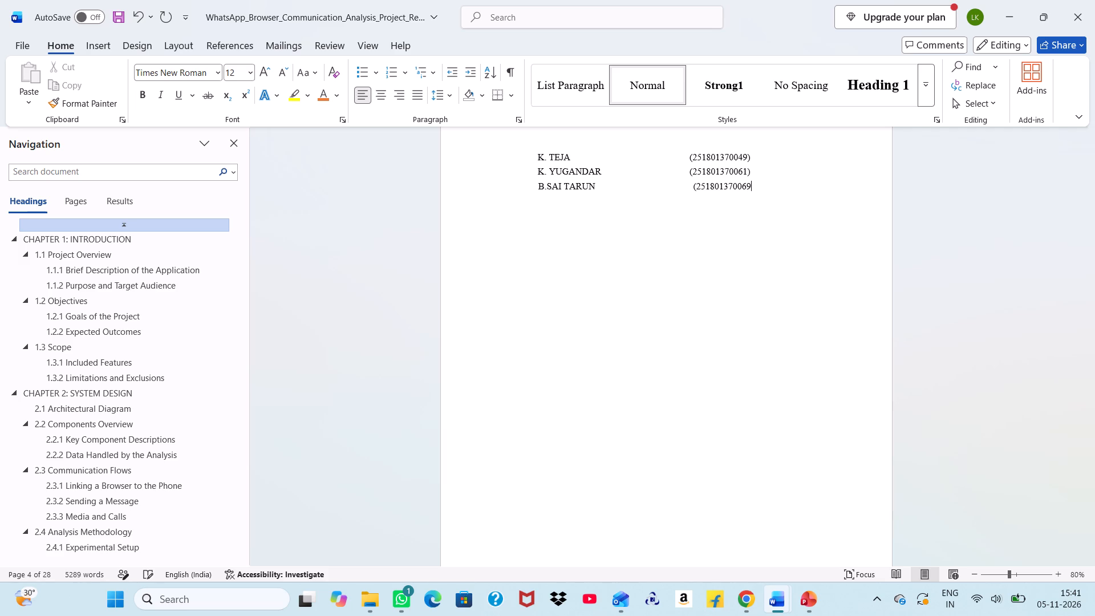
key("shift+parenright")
Remove one space before the third student's registration number on the declaration page to align it with the numbers above.
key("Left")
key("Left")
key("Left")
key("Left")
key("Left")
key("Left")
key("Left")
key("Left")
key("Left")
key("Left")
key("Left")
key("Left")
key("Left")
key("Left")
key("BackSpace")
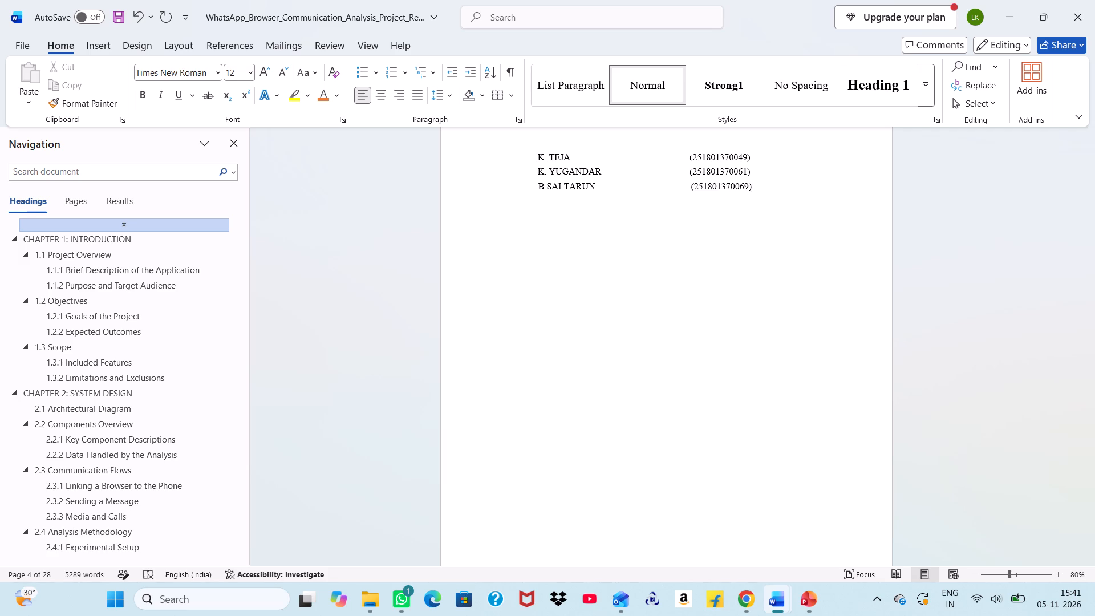
Check the abstract, index, list of figures and the opening of Chapter 1 for anything needing correction.
scroll(695, 189, "down", 6)
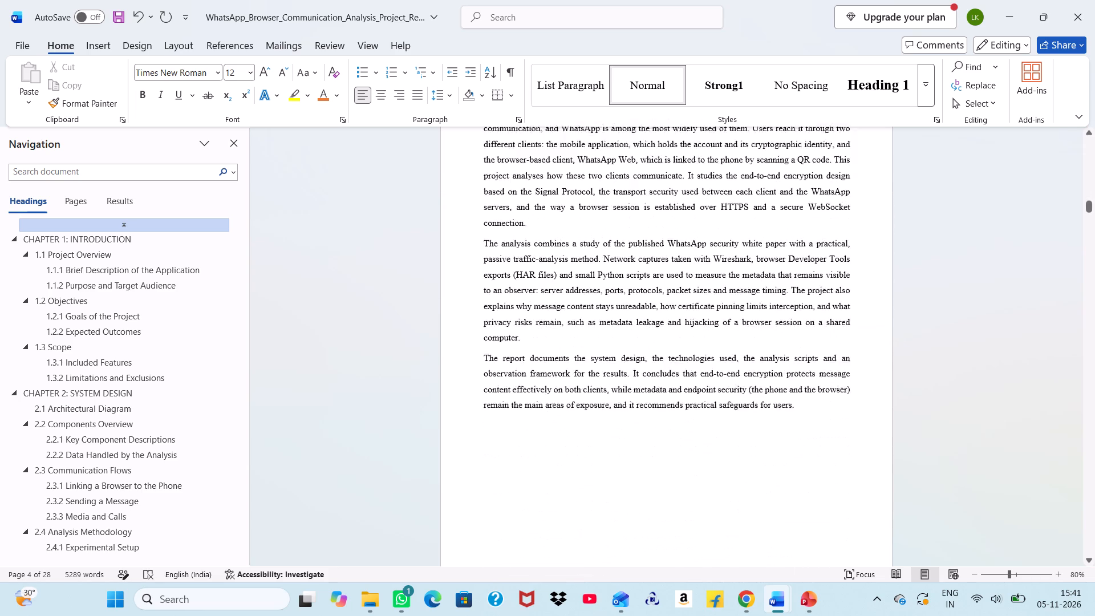
scroll(695, 189, "down", 7)
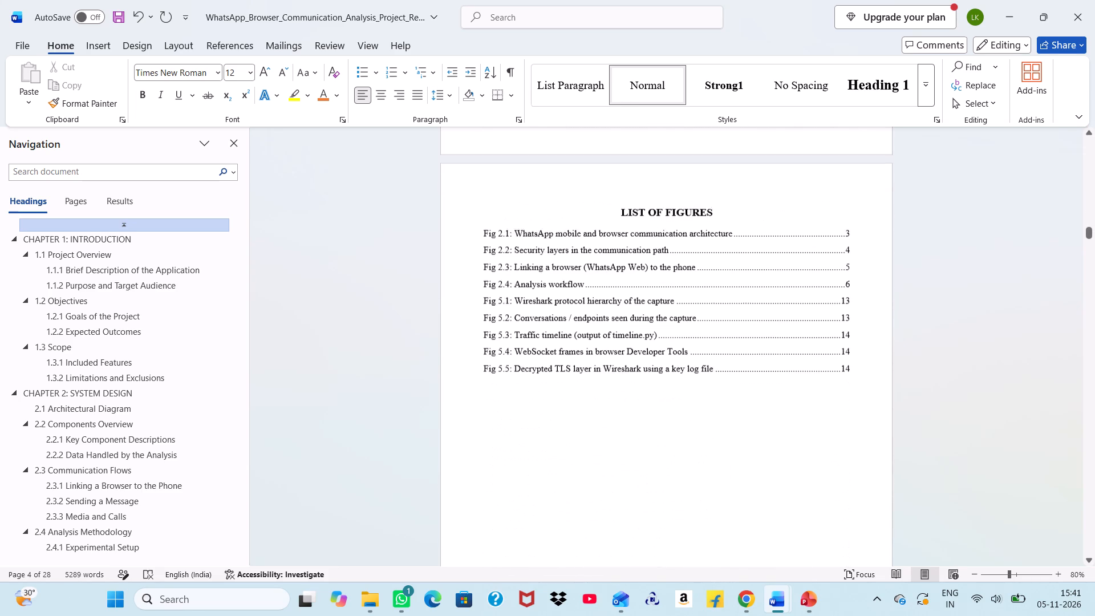
scroll(695, 189, "down", 4)
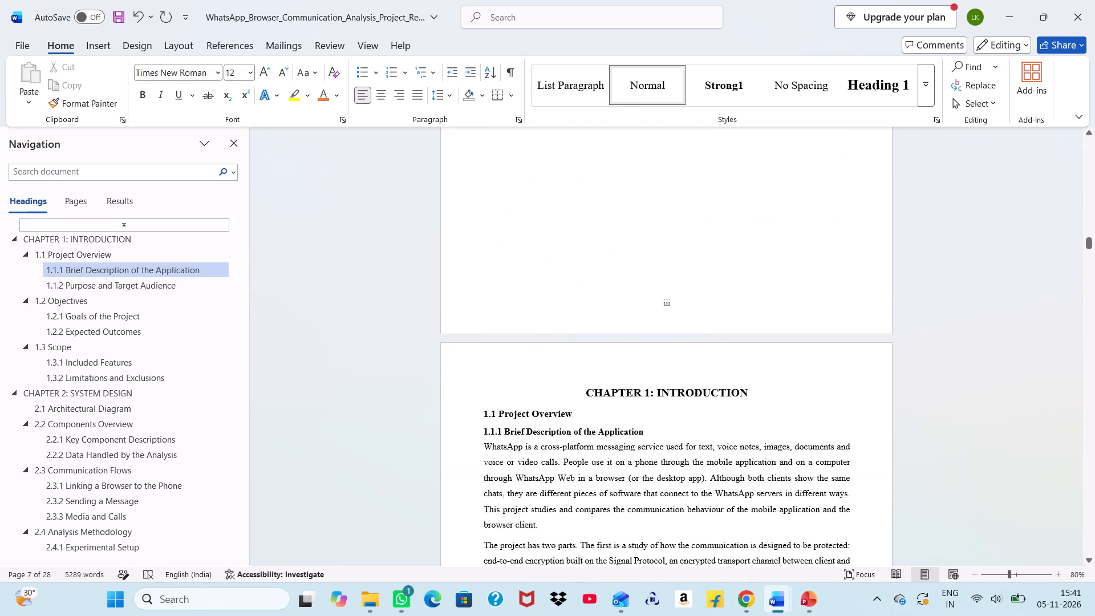
scroll(695, 189, "down", 1)
scroll(695, 189, "up", 12)
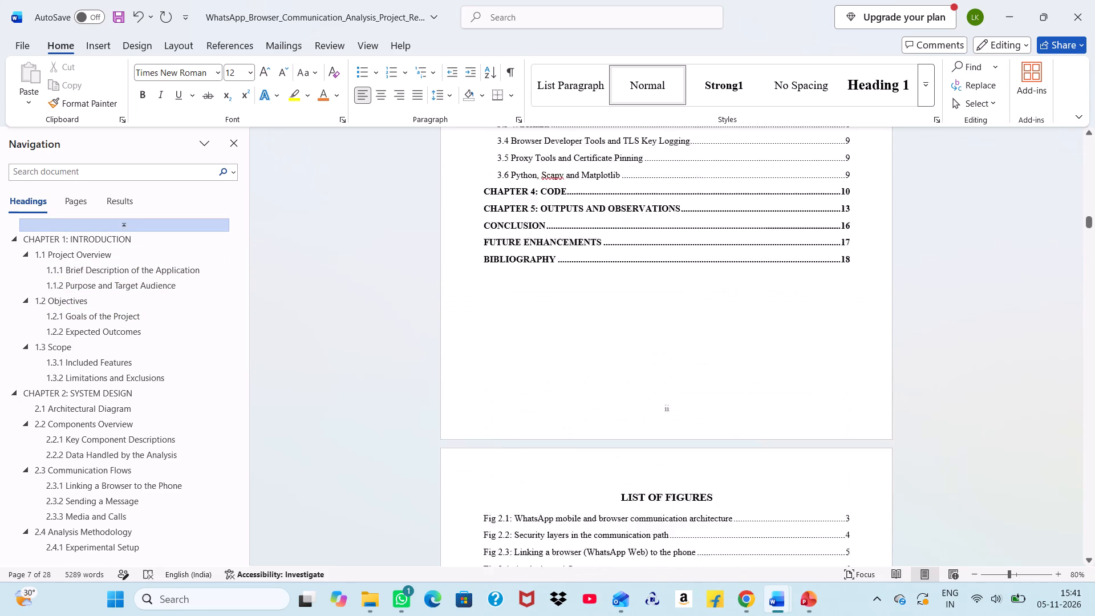
scroll(695, 189, "up", 6)
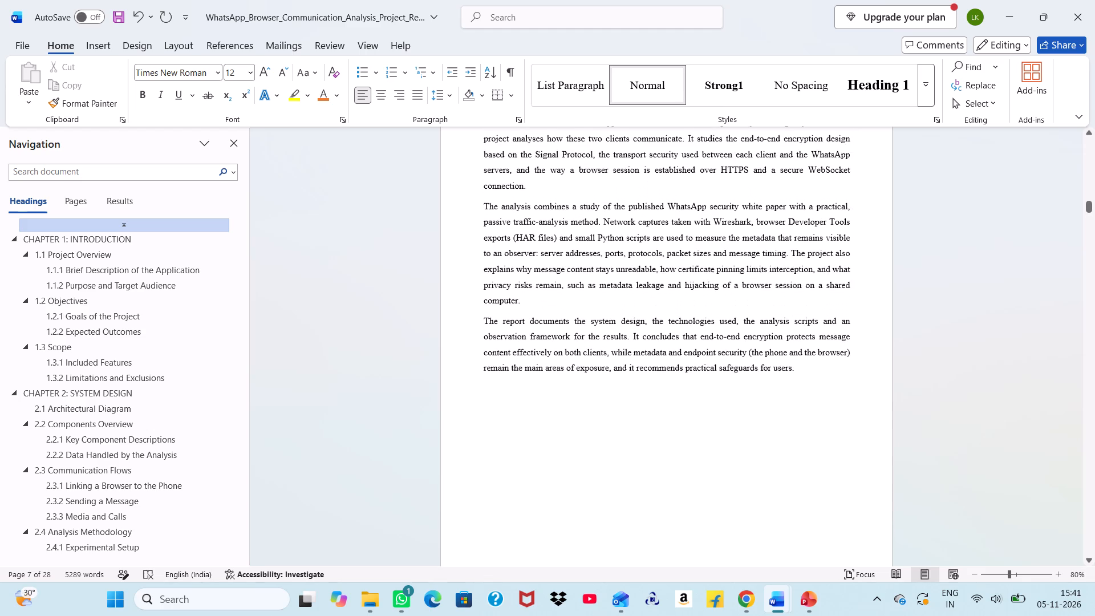
scroll(687, 238, "down", 5)
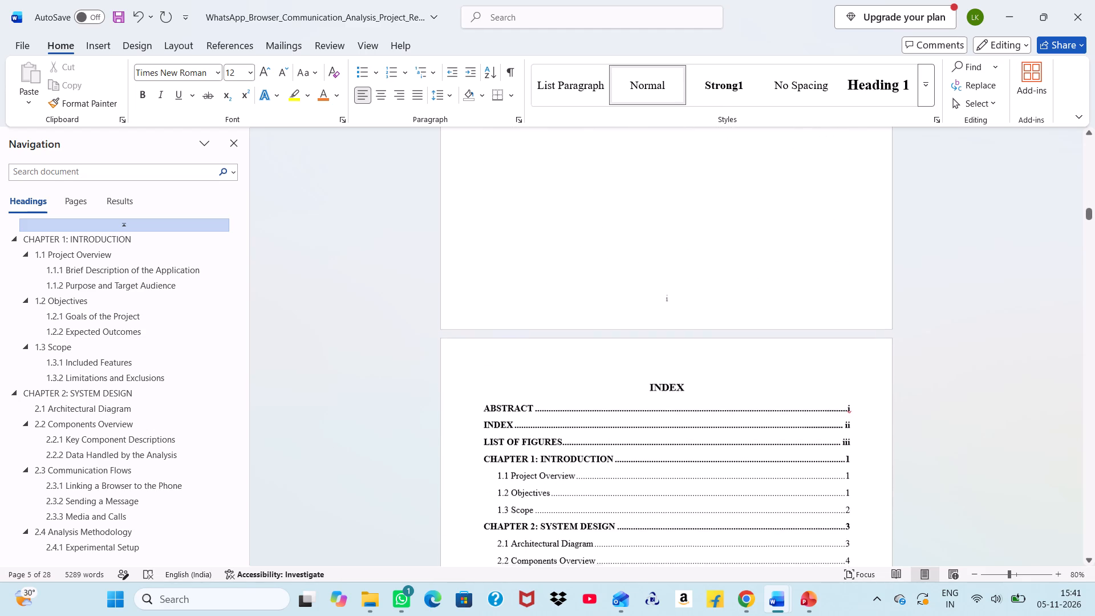
scroll(677, 268, "down", 2)
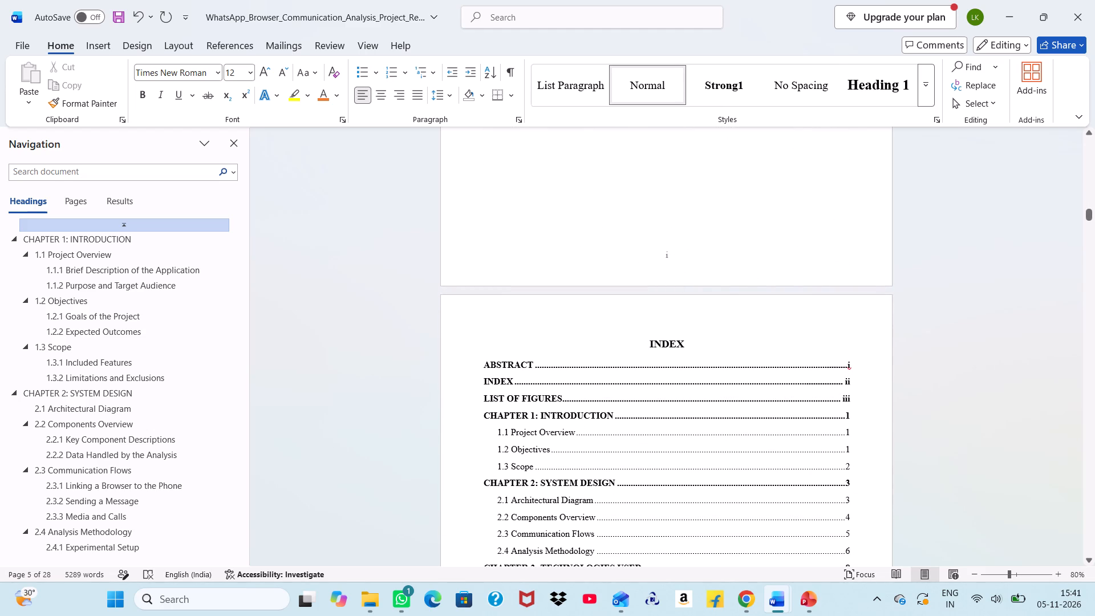
scroll(655, 415, "down", 4)
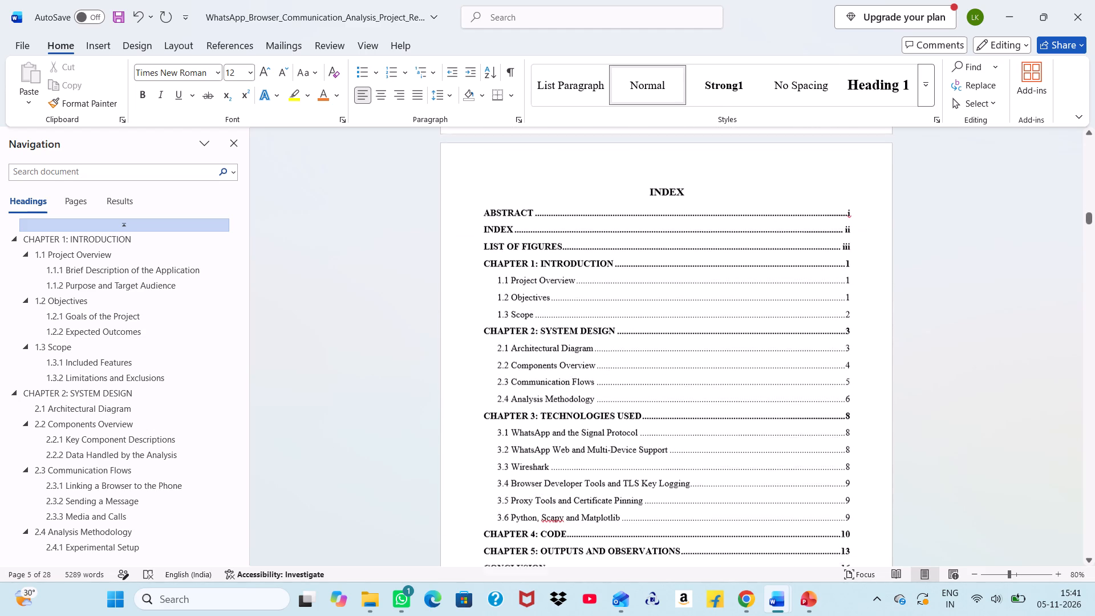
scroll(655, 415, "down", 1)
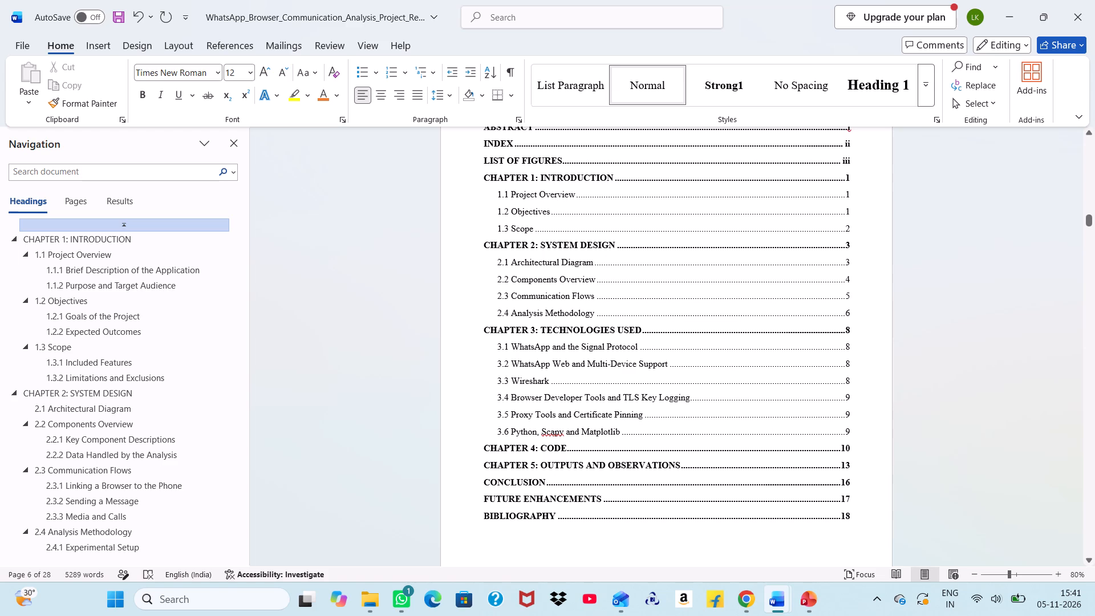
Review the front matter backwards from the index through the abstract, declaration, acknowledgement and certificate to the cover page.
scroll(655, 415, "up", 3)
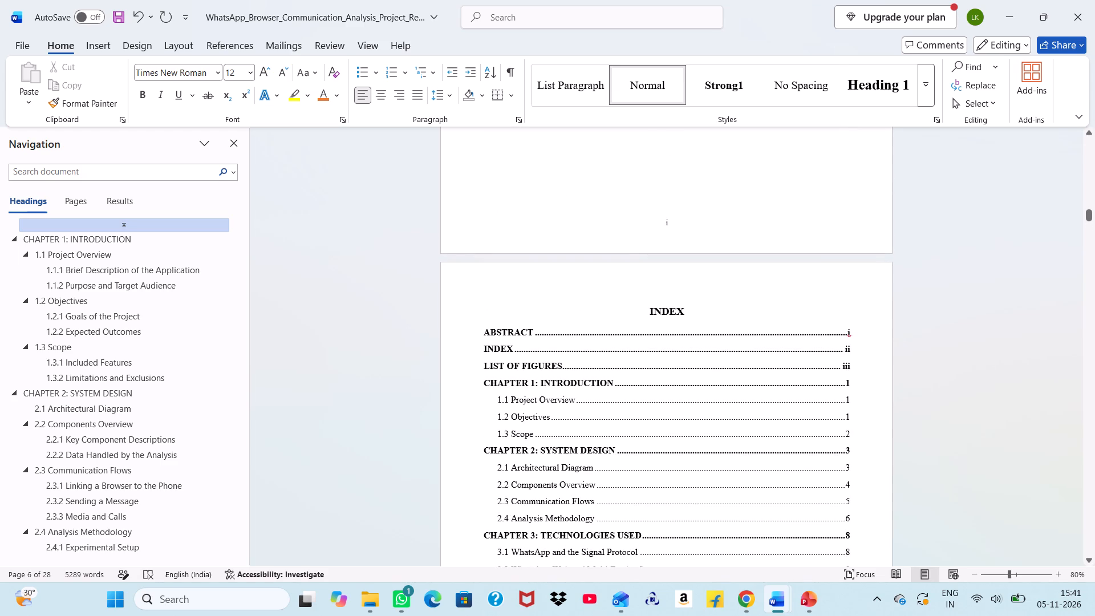
scroll(648, 392, "up", 3)
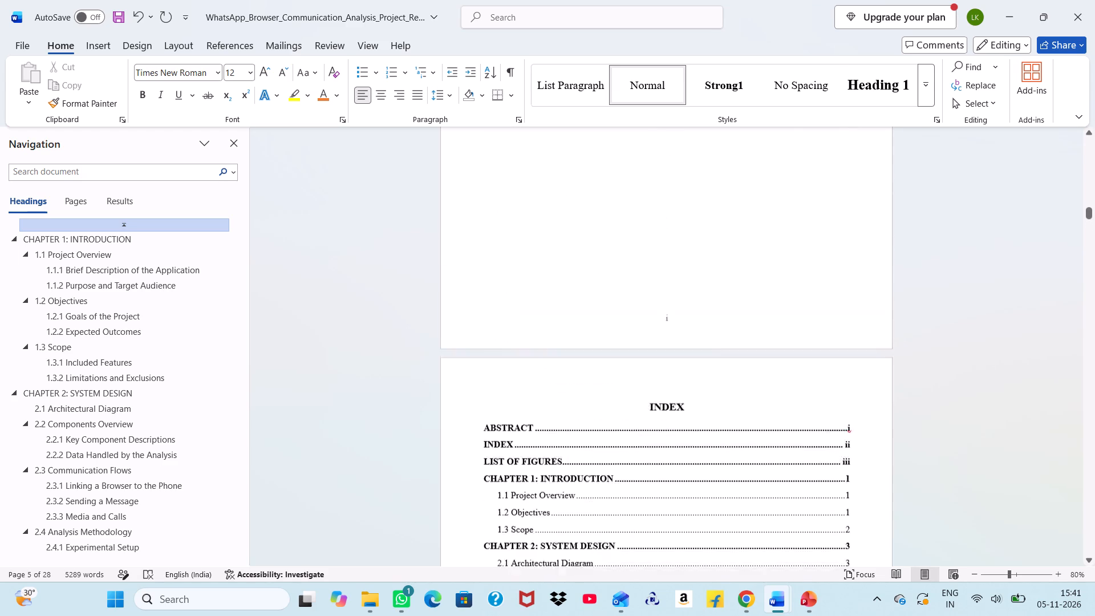
scroll(648, 392, "up", 6)
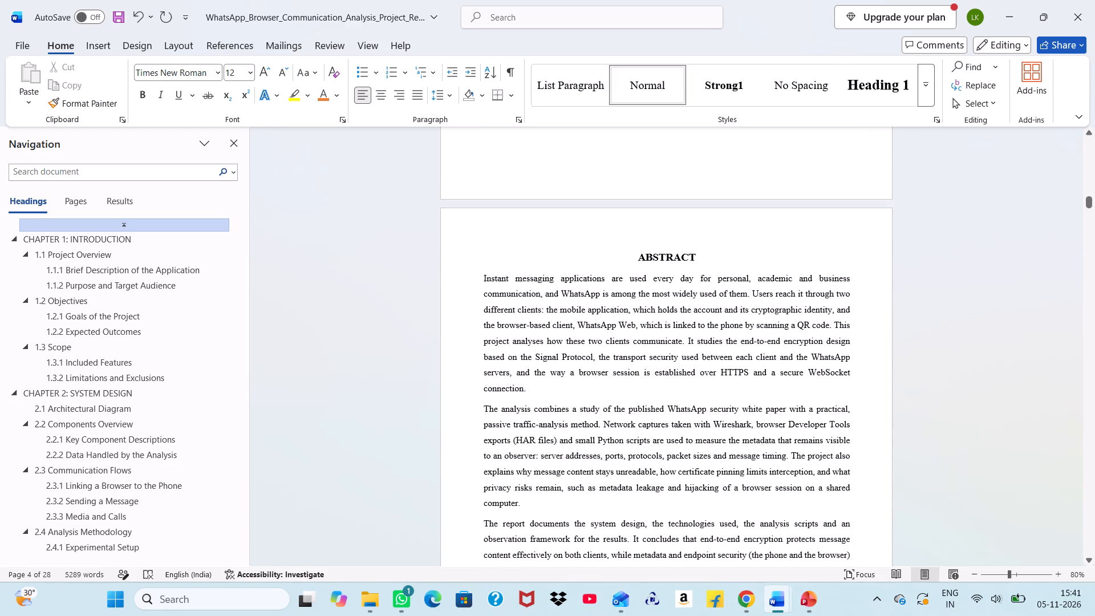
scroll(648, 392, "up", 5)
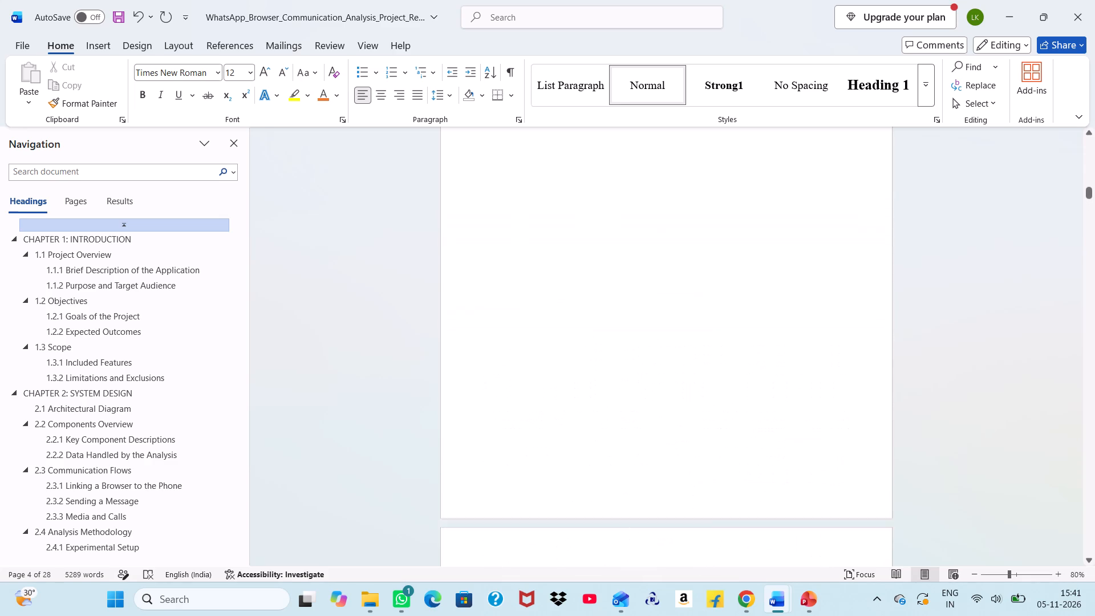
scroll(611, 456, "up", 2)
scroll(594, 510, "up", 1)
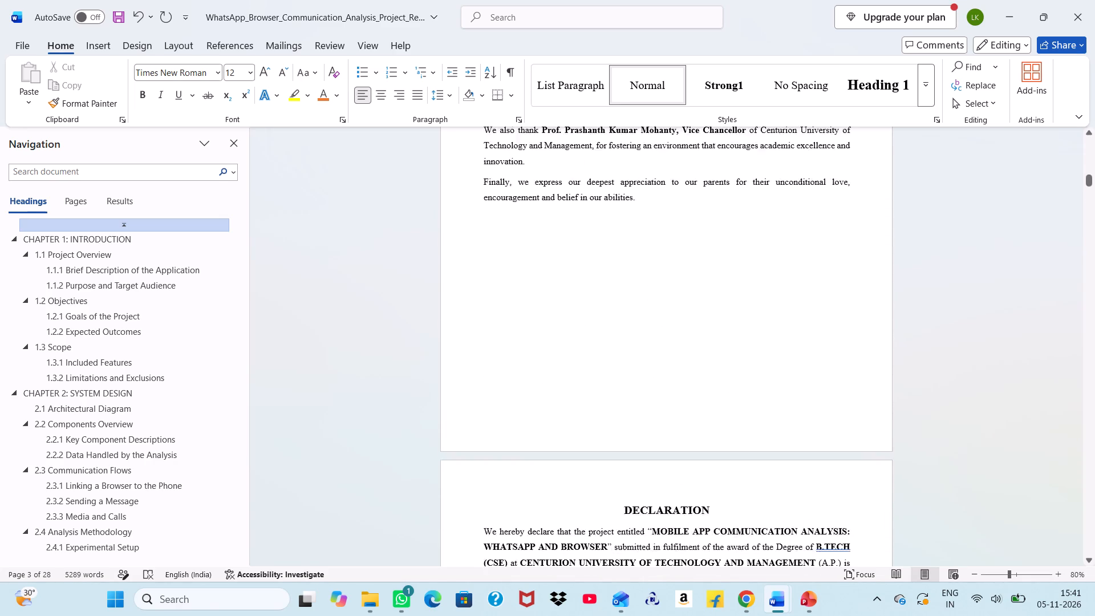
scroll(594, 510, "up", 5)
scroll(607, 615, "up", 1)
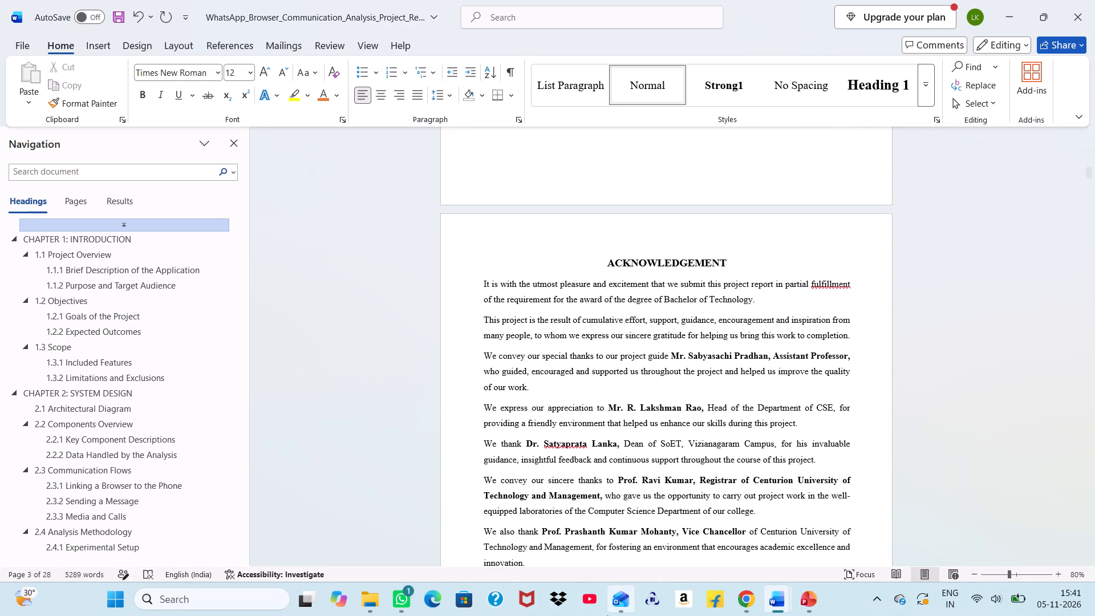
scroll(612, 615, "up", 1)
scroll(589, 423, "up", 4)
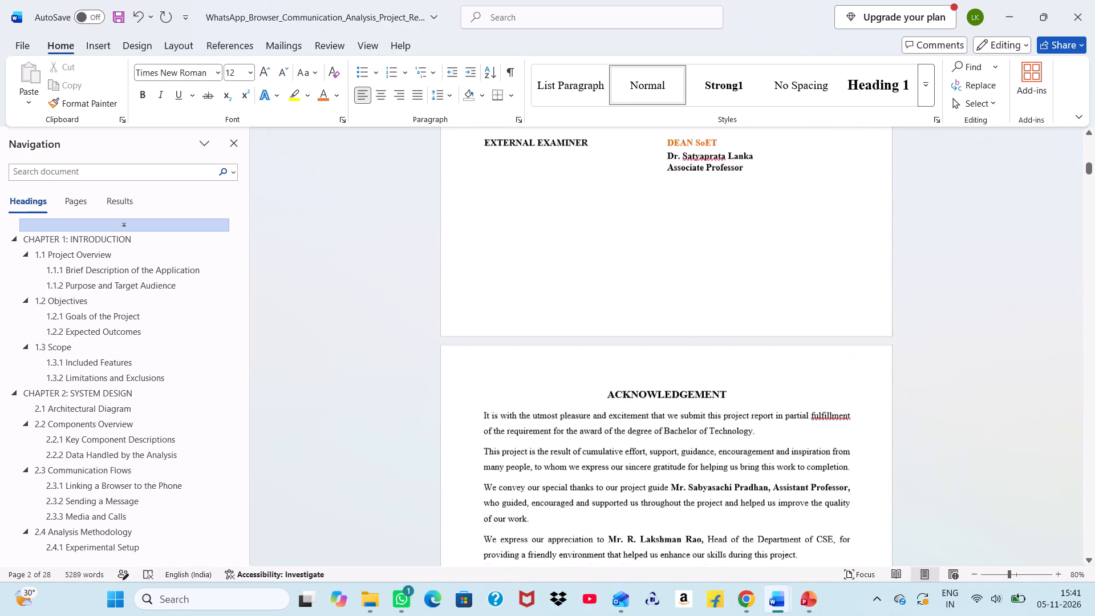
scroll(589, 423, "up", 16)
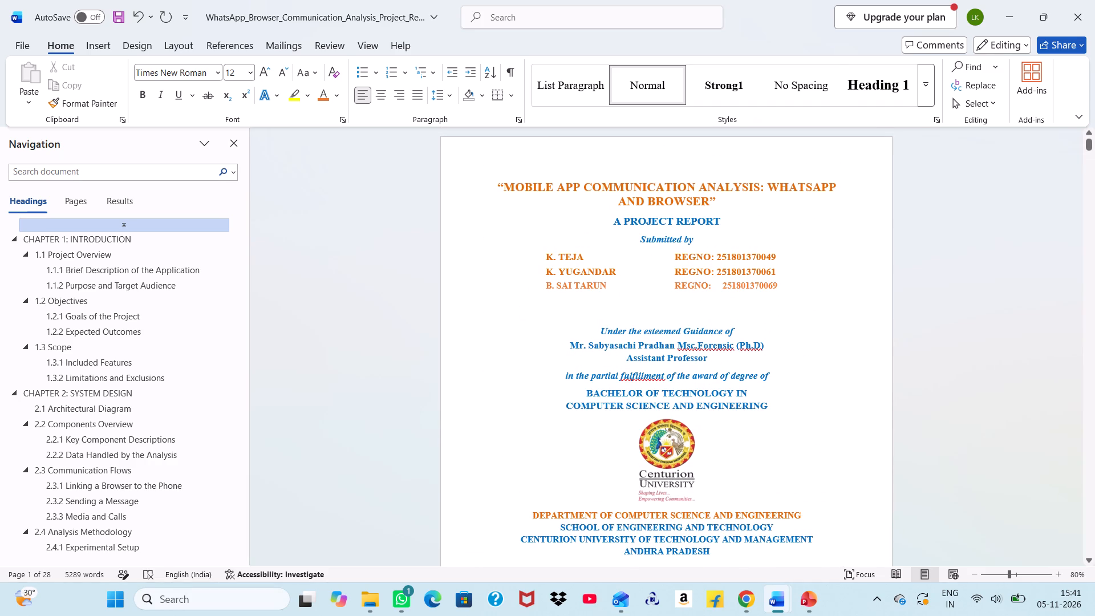
Insert four blank lines on the cover page between the student list and the "Under the esteemed Guidance of" line.
left_click(594, 318)
key("Return")
key("Return")
key("Return")
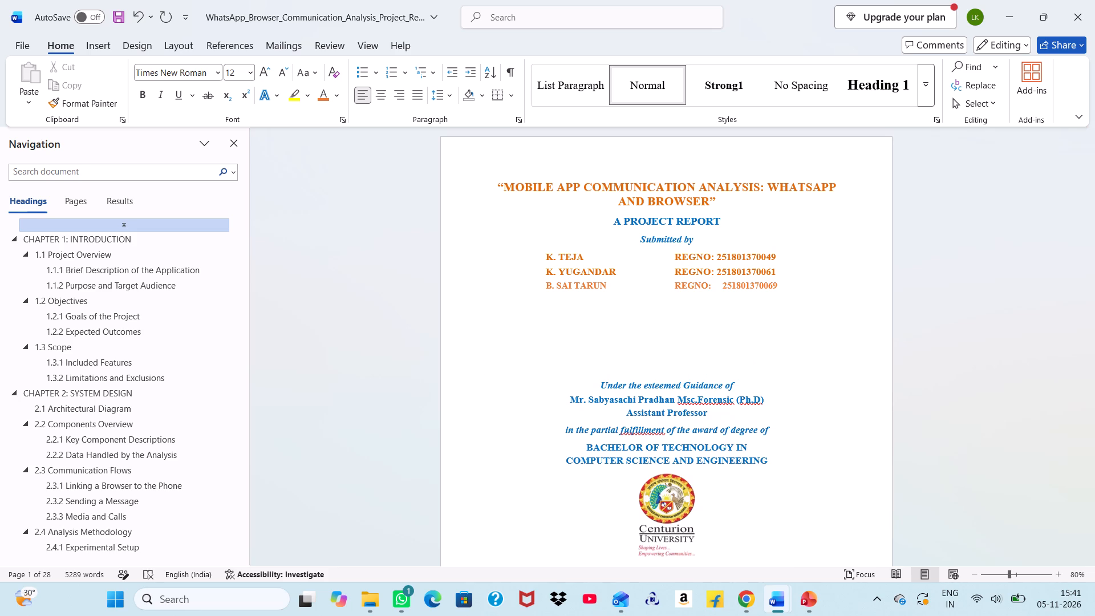
scroll(594, 318, "down", 2)
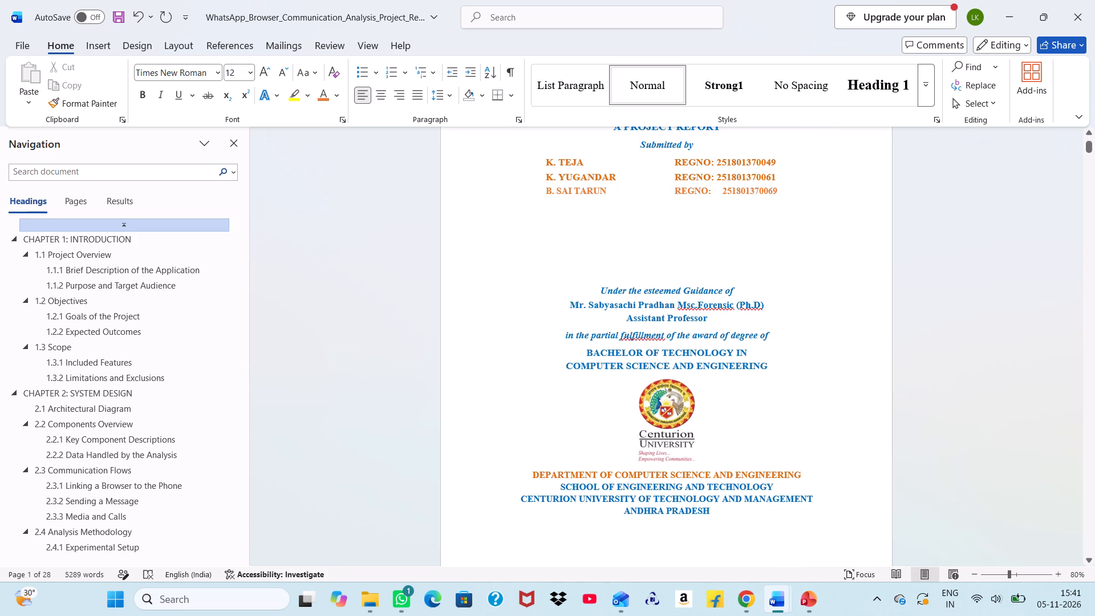
key("Return")
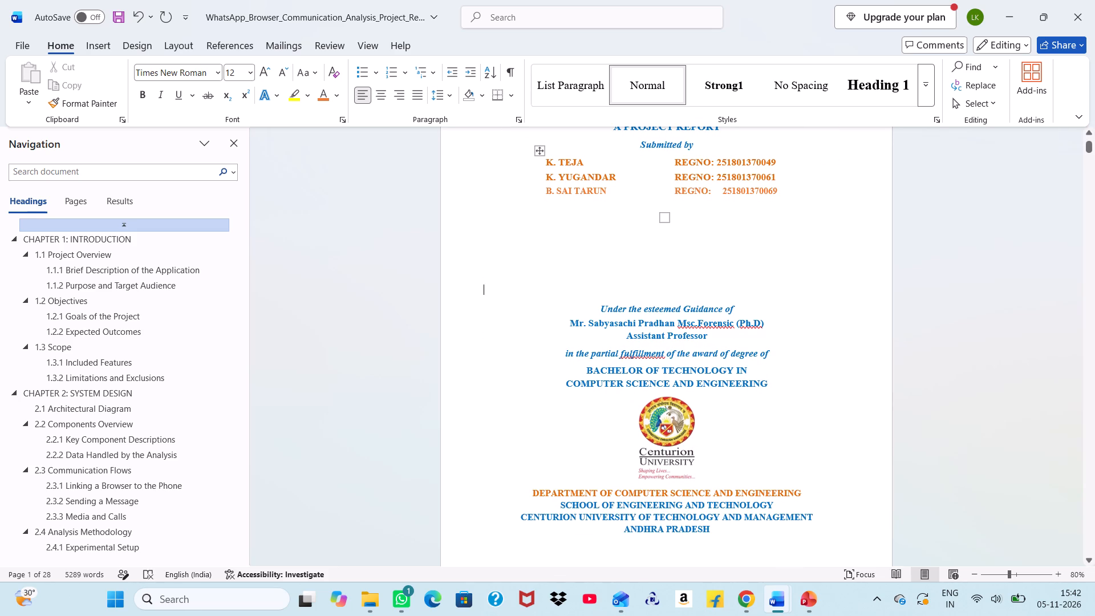
Select the first student's row in the cover page's student table.
left_click(552, 151)
left_click(537, 151)
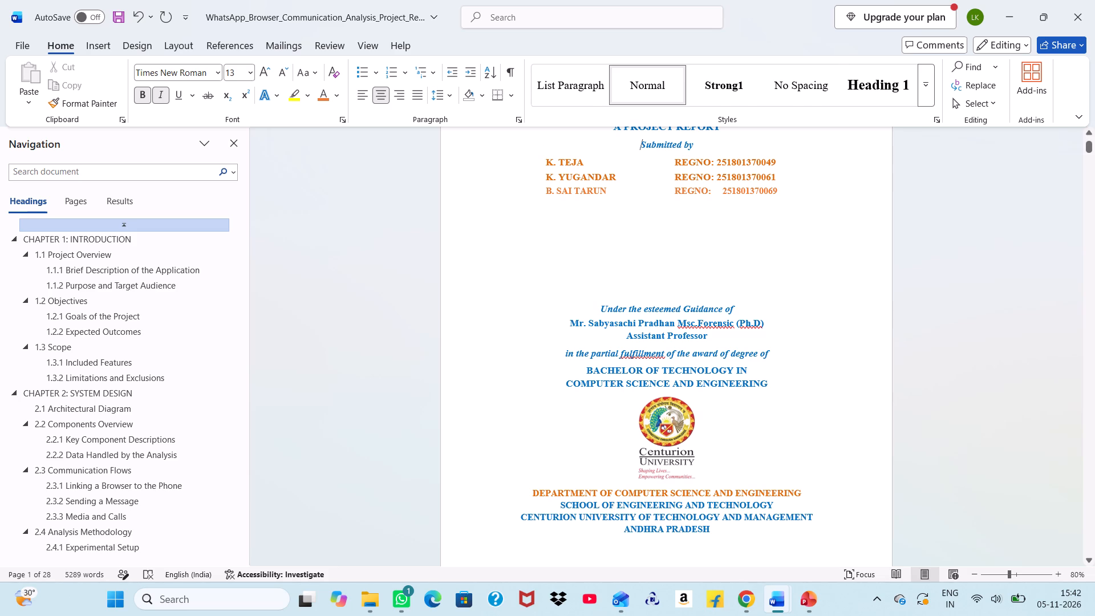
left_click(531, 163)
left_click(531, 163)
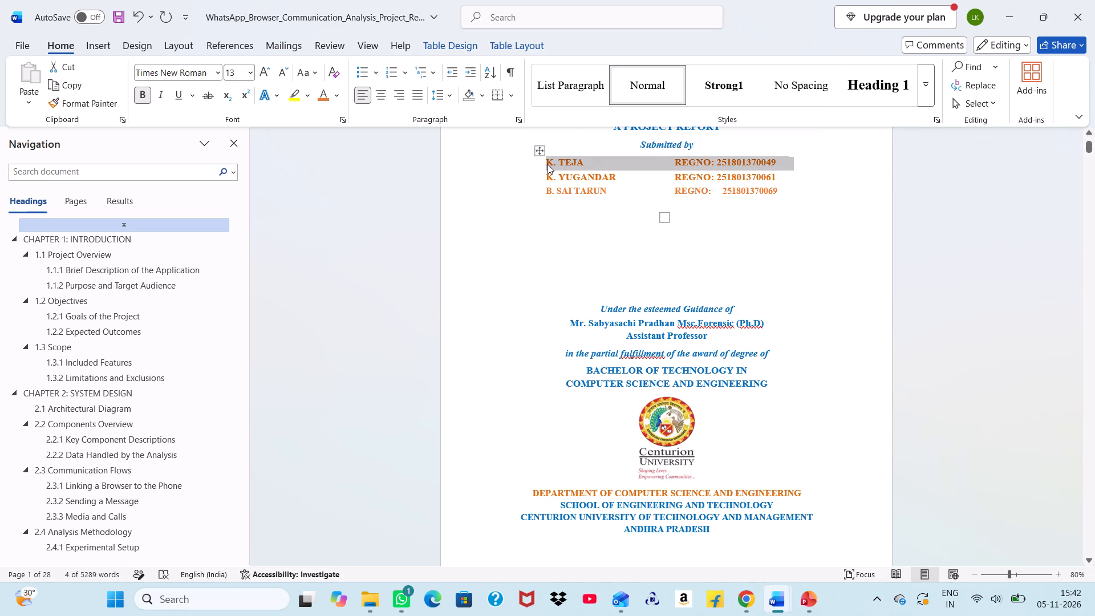
Insert three blank lines above both the first student's name and registration number in the title page's student table.
left_click(547, 164)
key("Return")
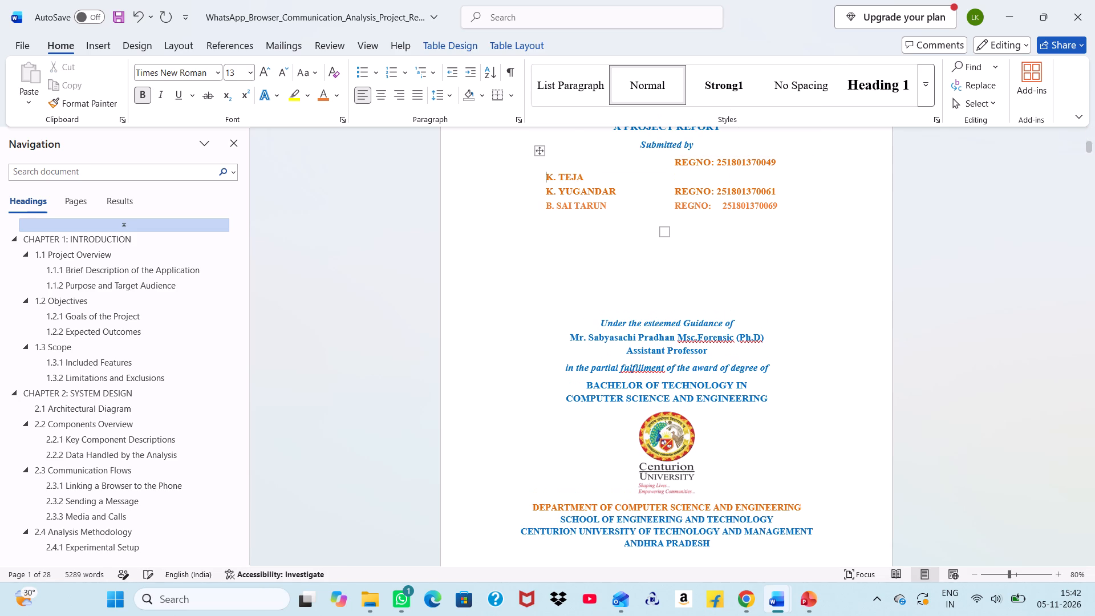
key("Return")
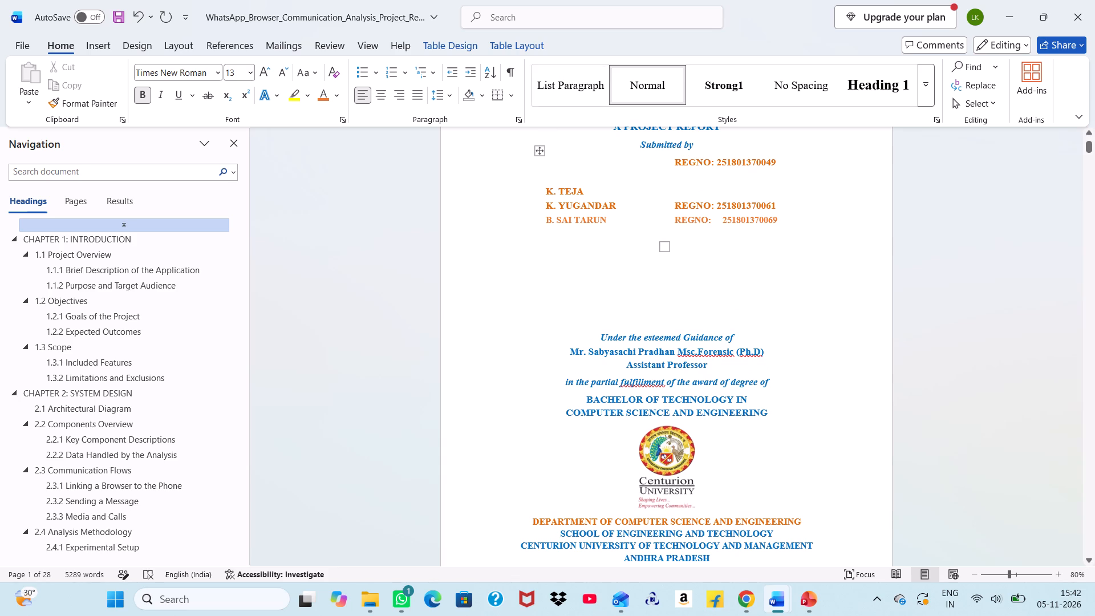
key("Return")
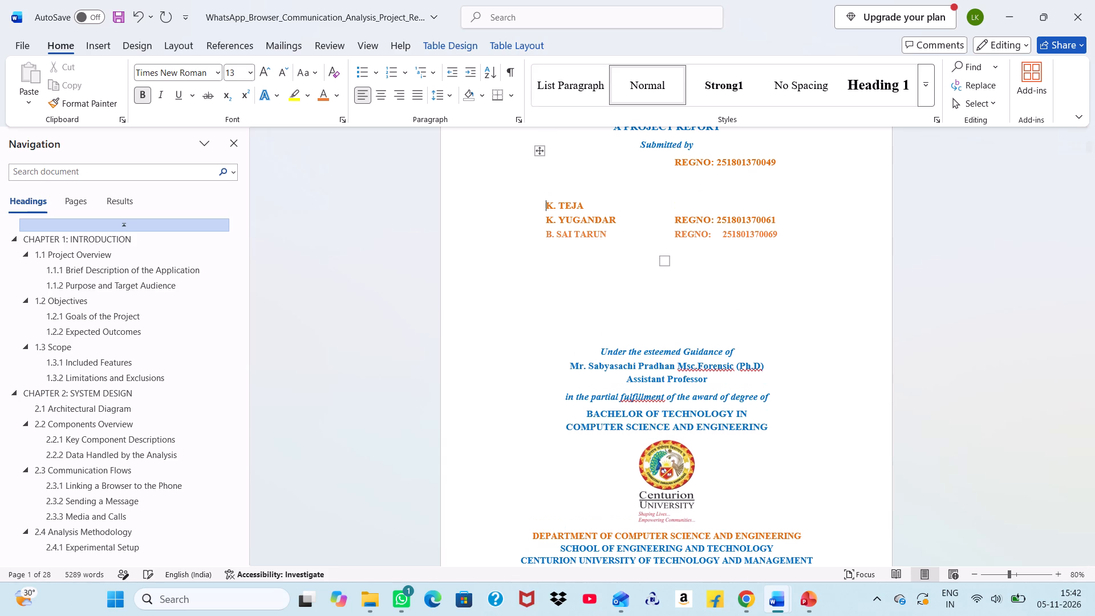
left_click(682, 179)
key("Left")
key("Return")
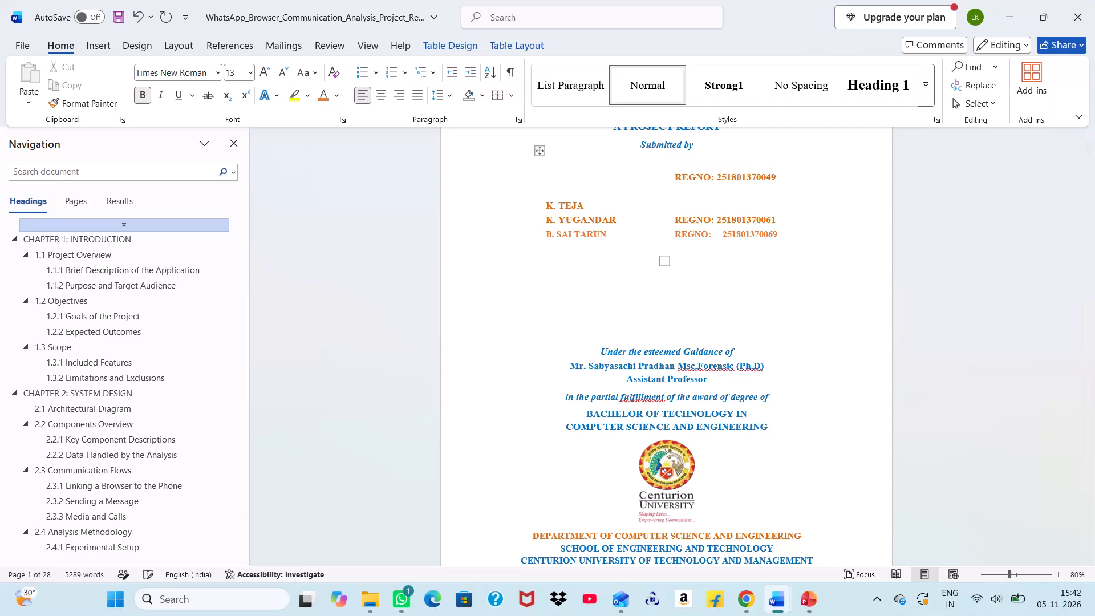
key("Return")
key("Return")
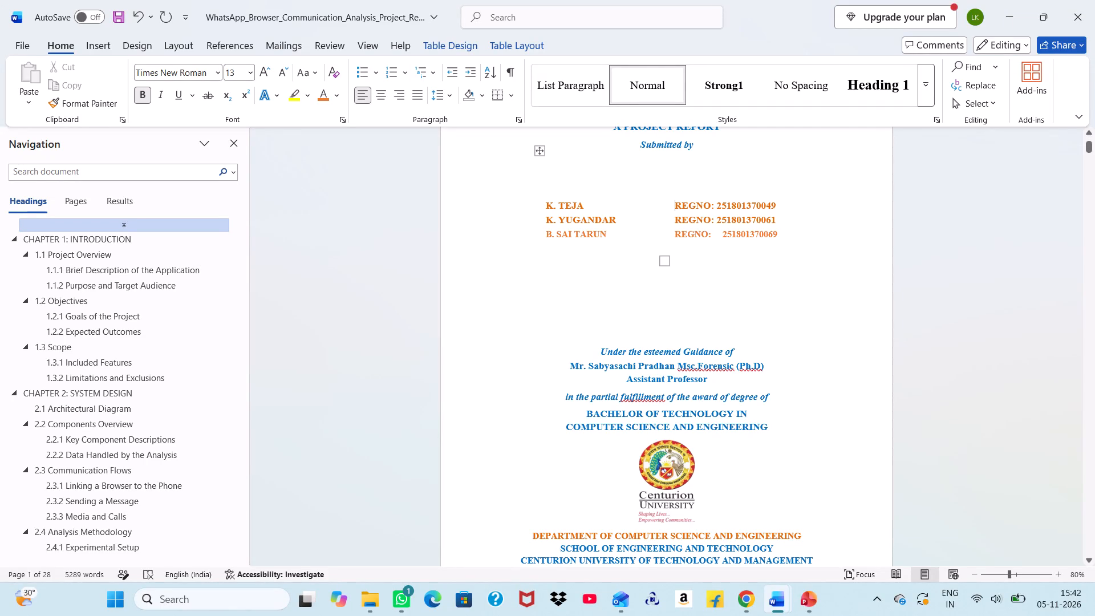
Delete three blank lines above "Under the esteemed Guidance of" on the title page to tighten the gap below the student table.
left_click(589, 359)
key("BackSpace")
key("BackSpace")
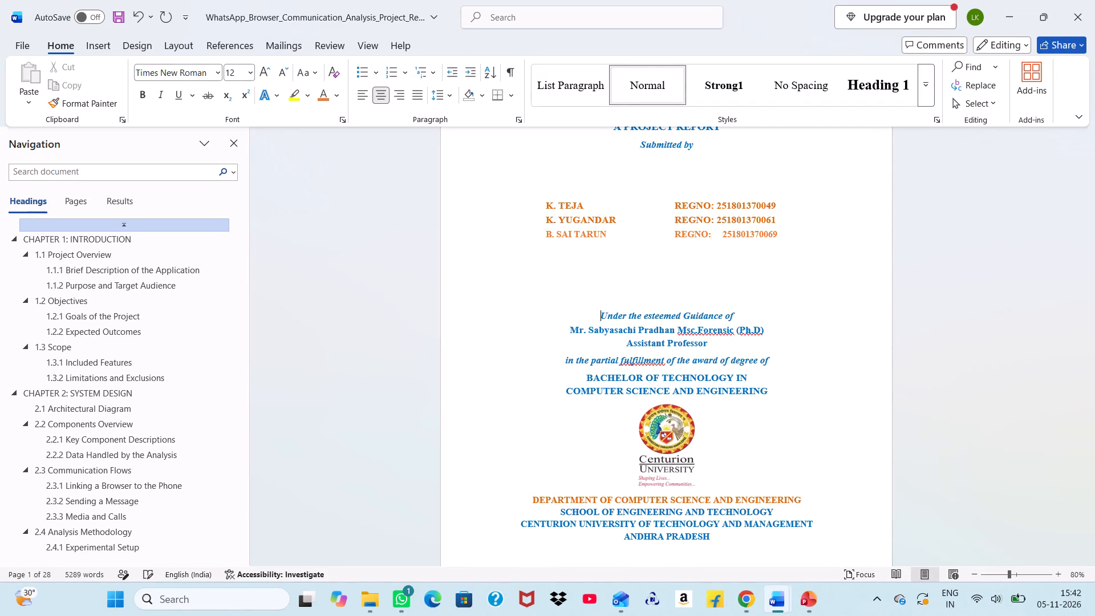
key("BackSpace")
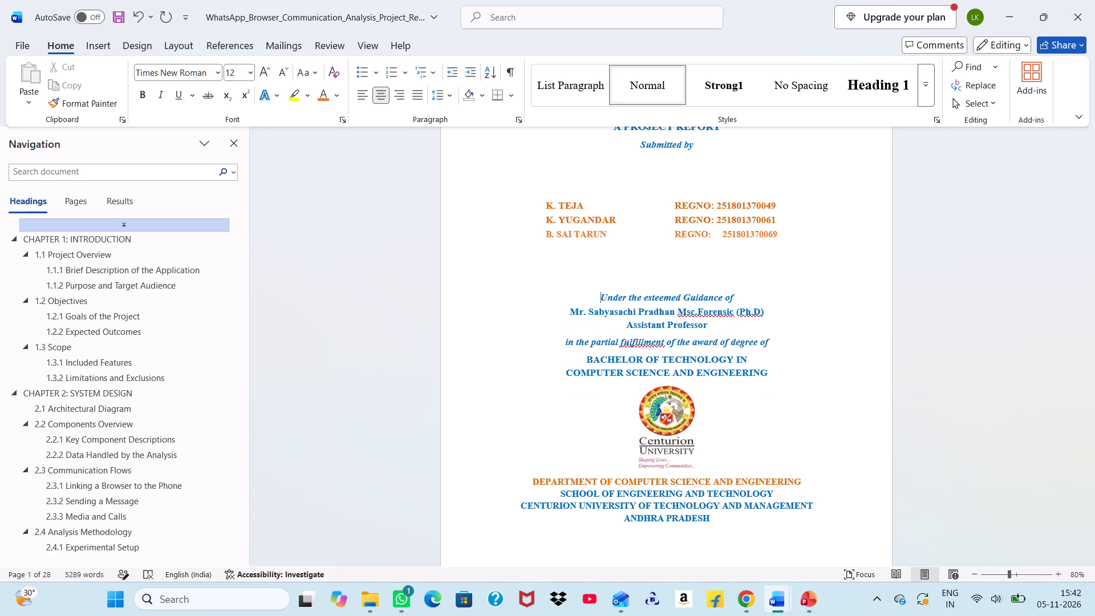
Review the layout and student details on the title page, bonafide certificate and declaration page.
scroll(656, 467, "up", 2)
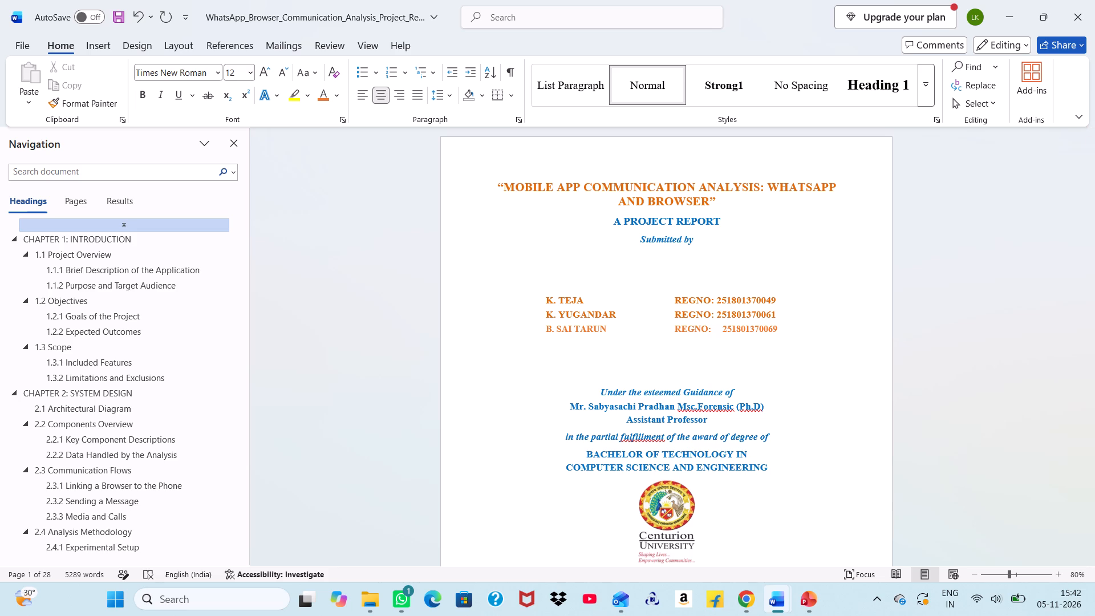
scroll(656, 467, "up", 1, "ctrl")
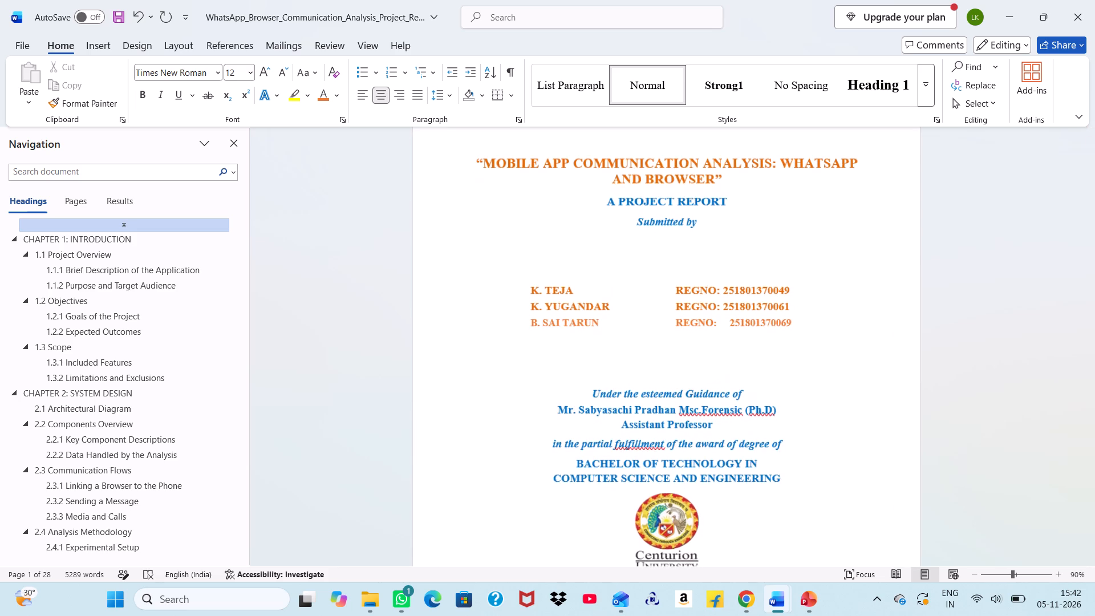
scroll(656, 467, "down", 6)
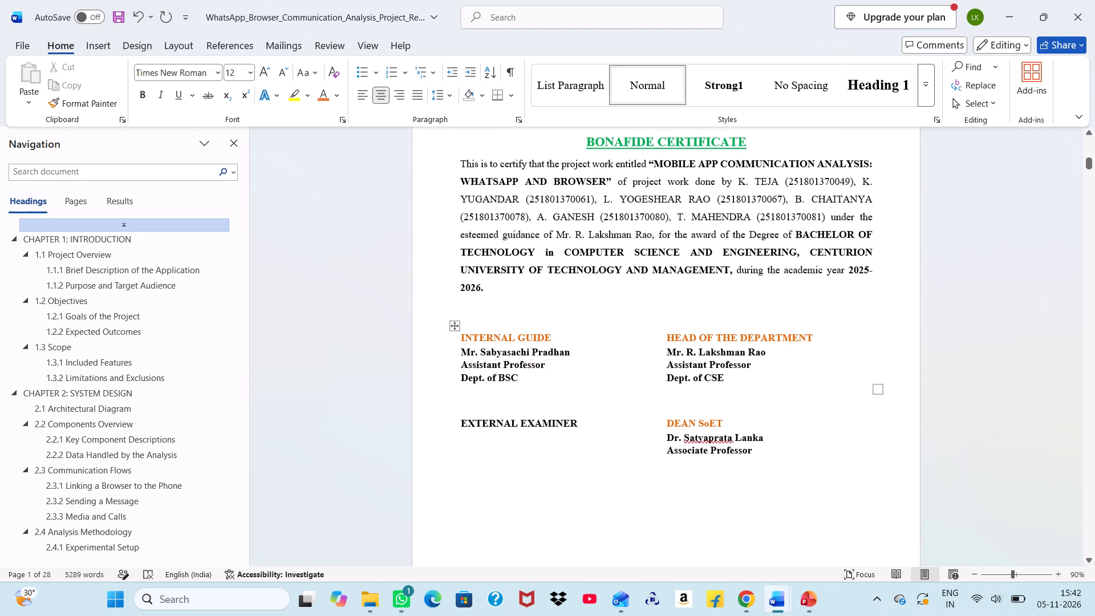
scroll(656, 467, "down", 1)
scroll(656, 467, "up", 8)
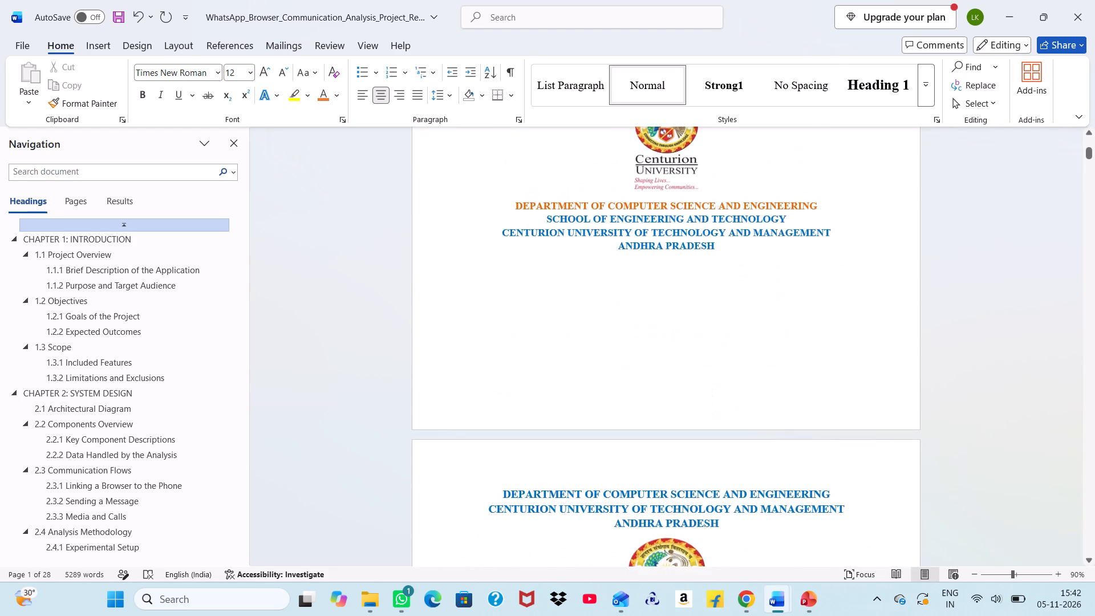
scroll(656, 467, "up", 4)
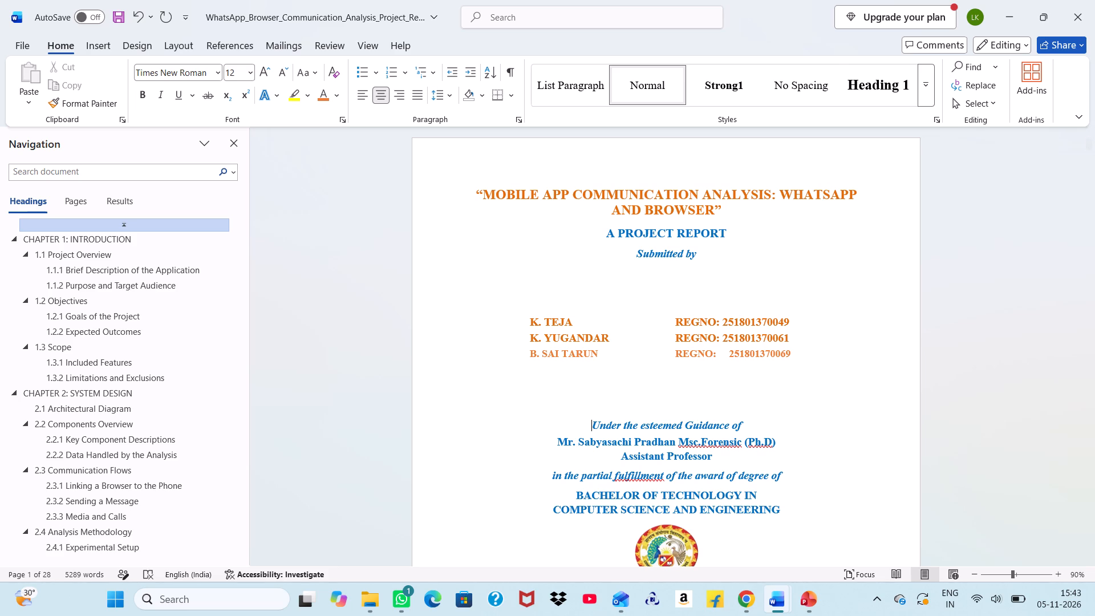
scroll(649, 488, "down", 2)
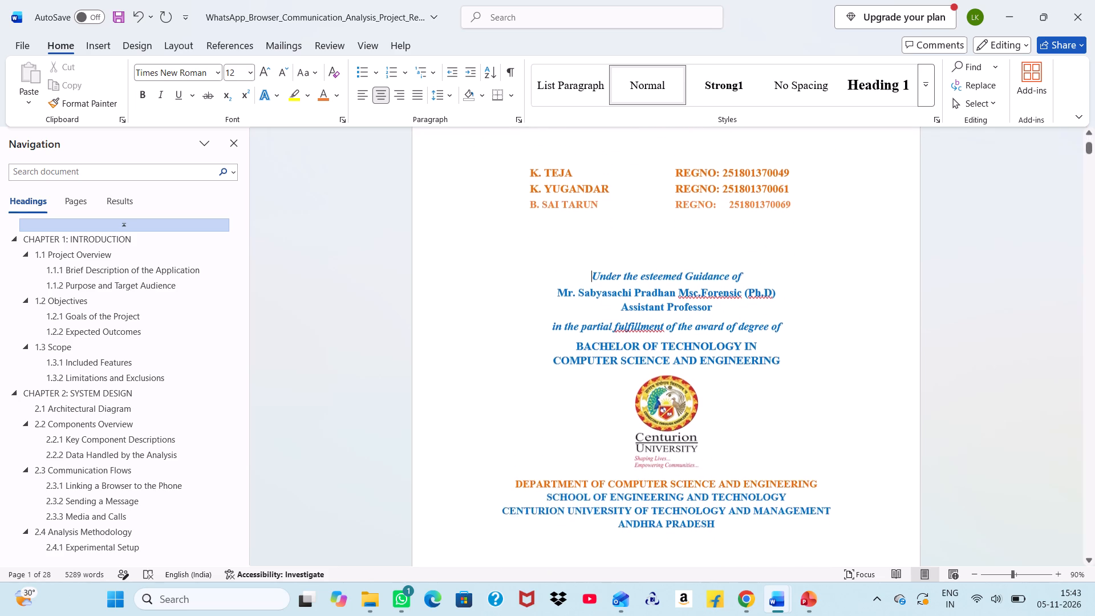
scroll(649, 488, "down", 8)
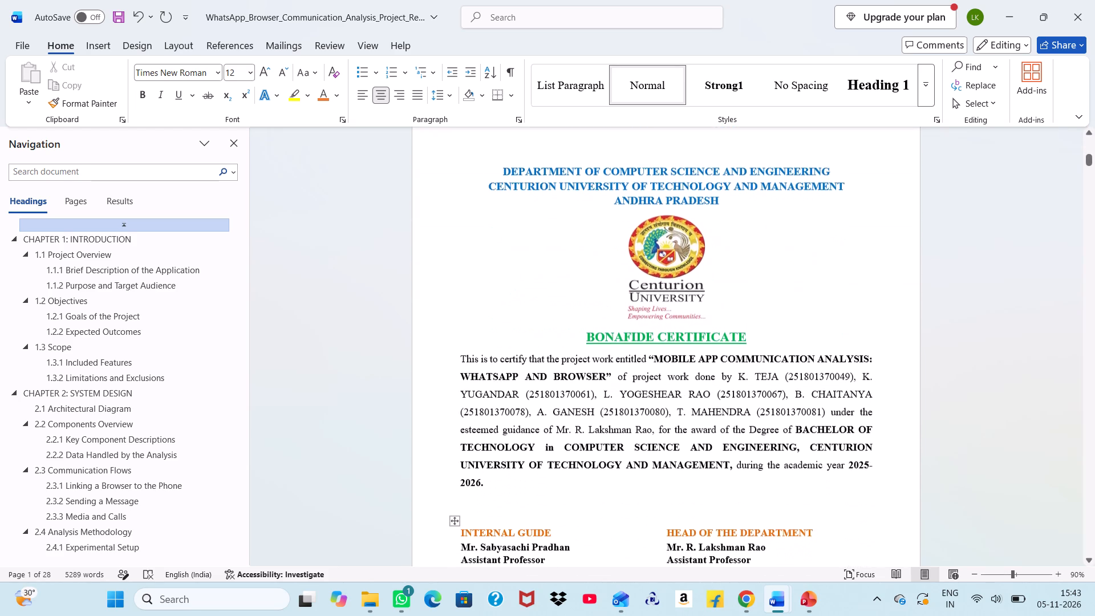
scroll(649, 488, "down", 1)
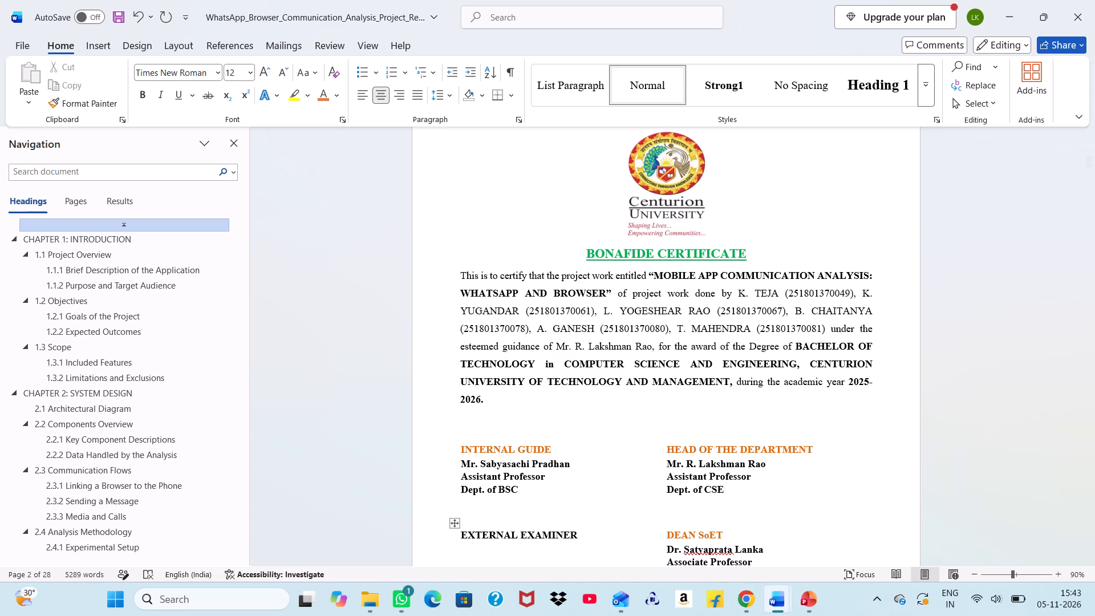
scroll(609, 525, "down", 3)
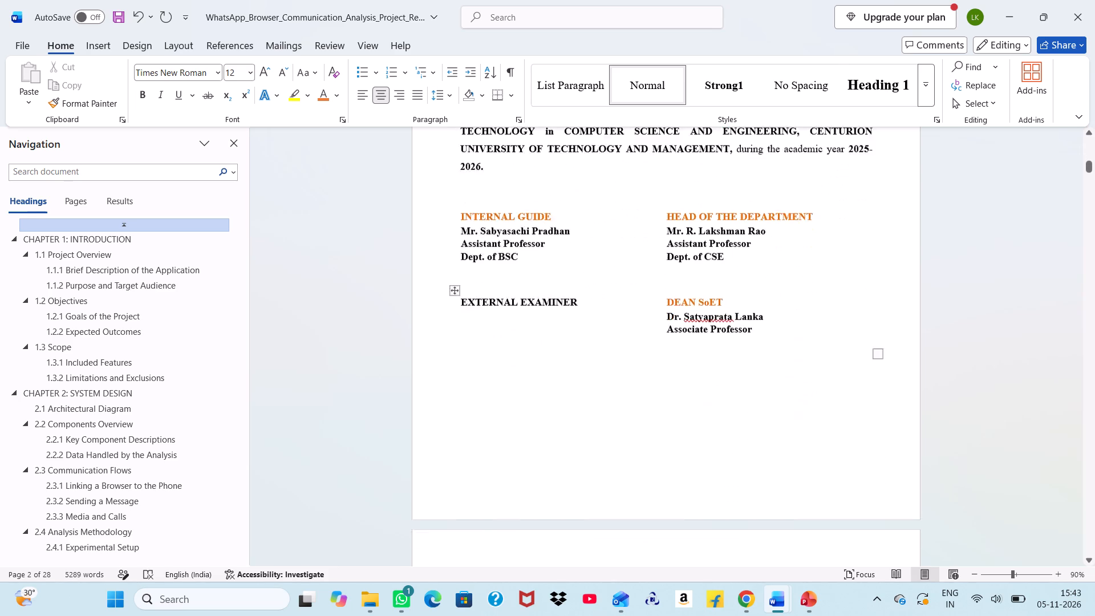
scroll(609, 525, "down", 14)
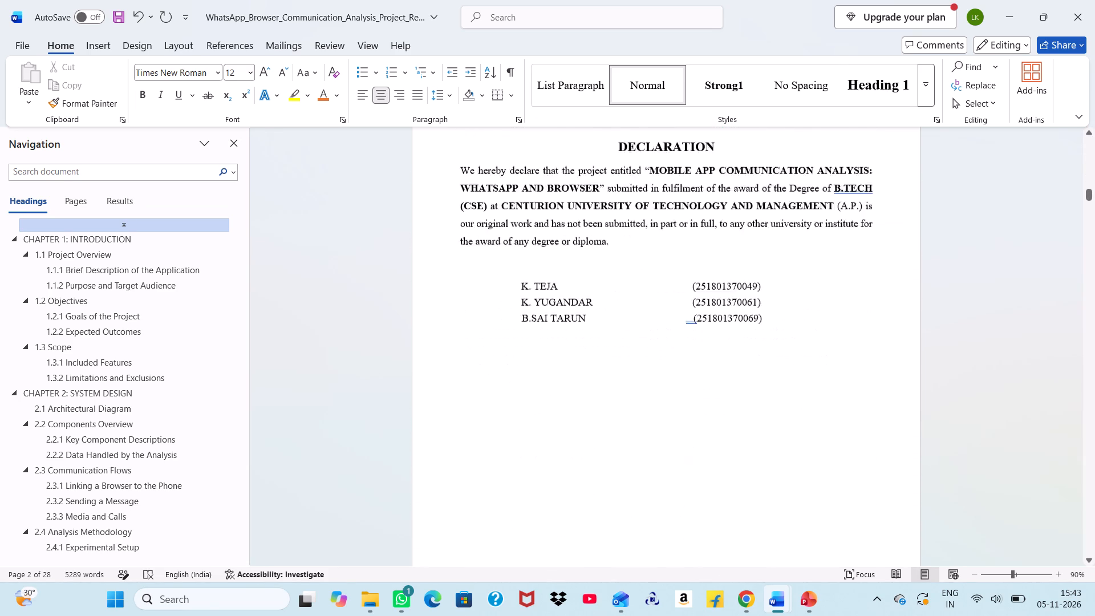
scroll(609, 525, "down", 3)
scroll(609, 525, "up", 2)
scroll(609, 525, "down", 1)
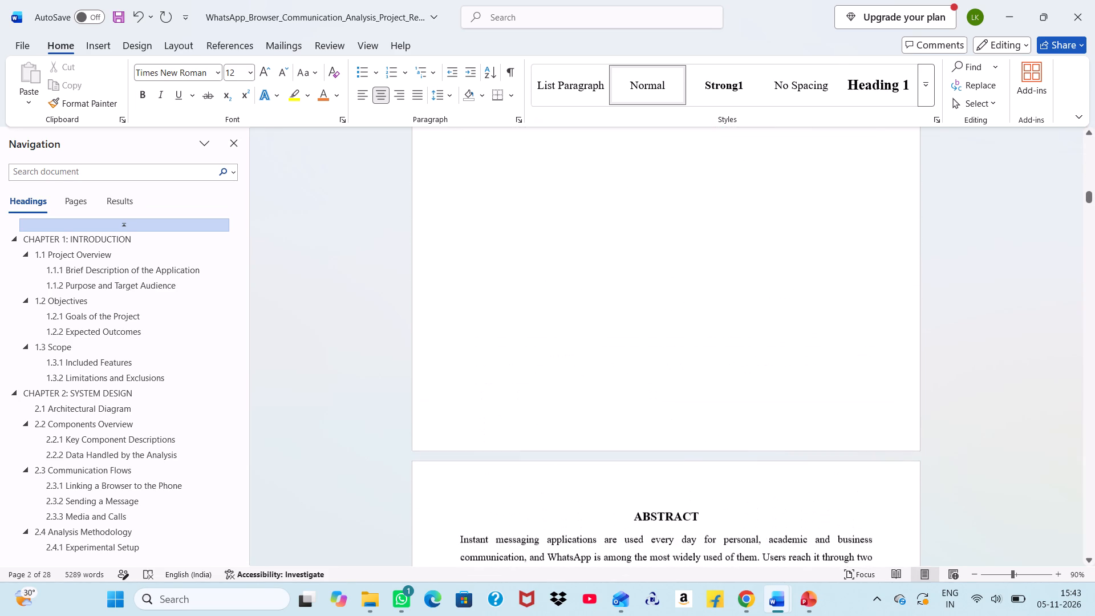
Look through the report from the abstract and index to the Chapter 4 code listings, checking content and page layout.
scroll(609, 525, "down", 4)
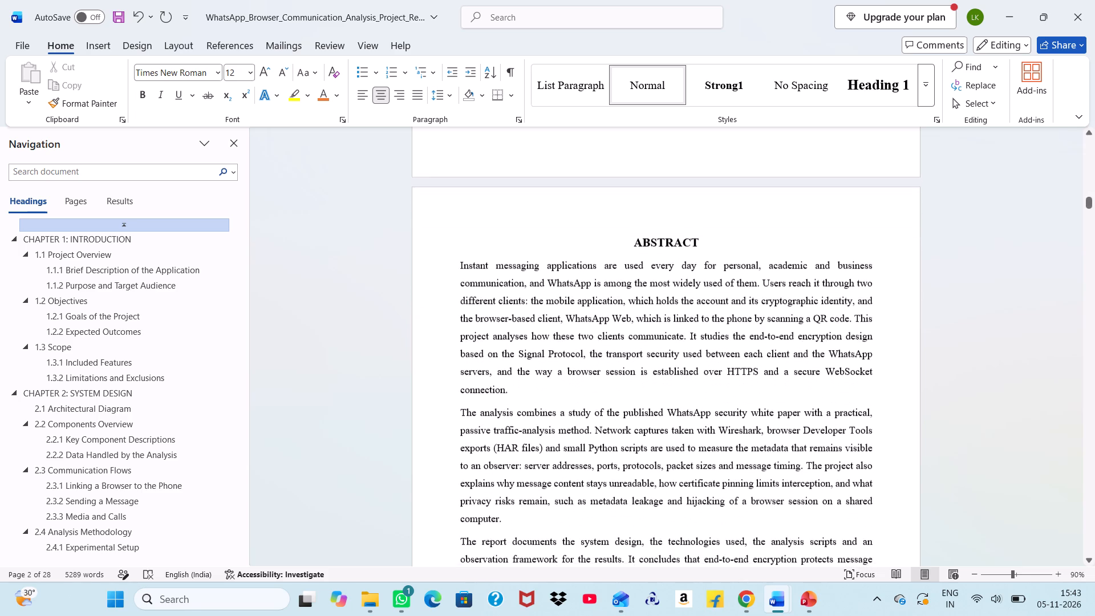
scroll(609, 525, "down", 10)
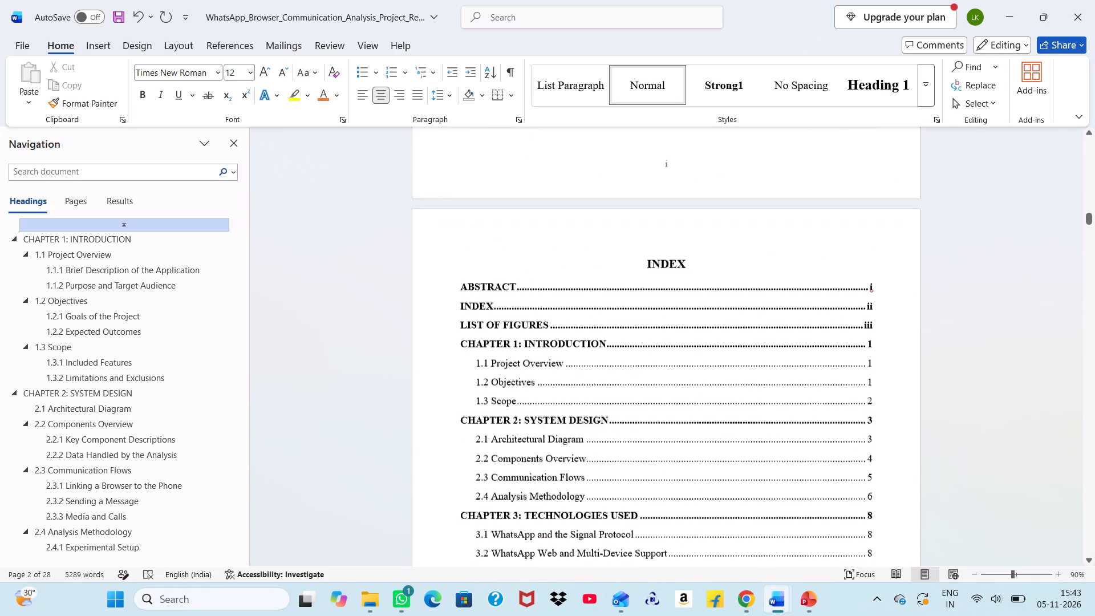
scroll(609, 525, "down", 11)
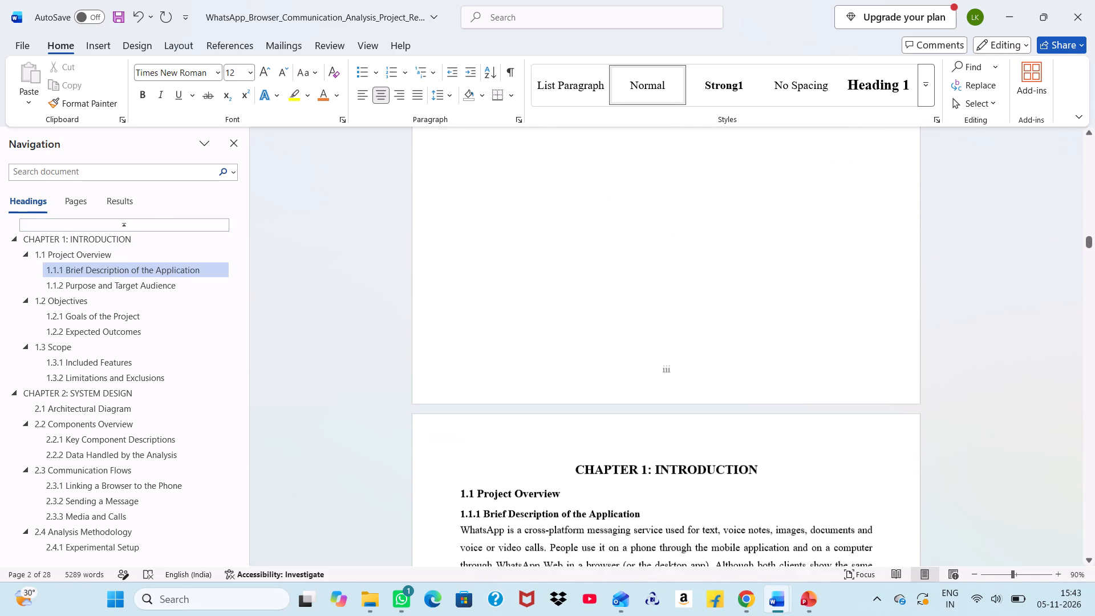
scroll(609, 525, "down", 14)
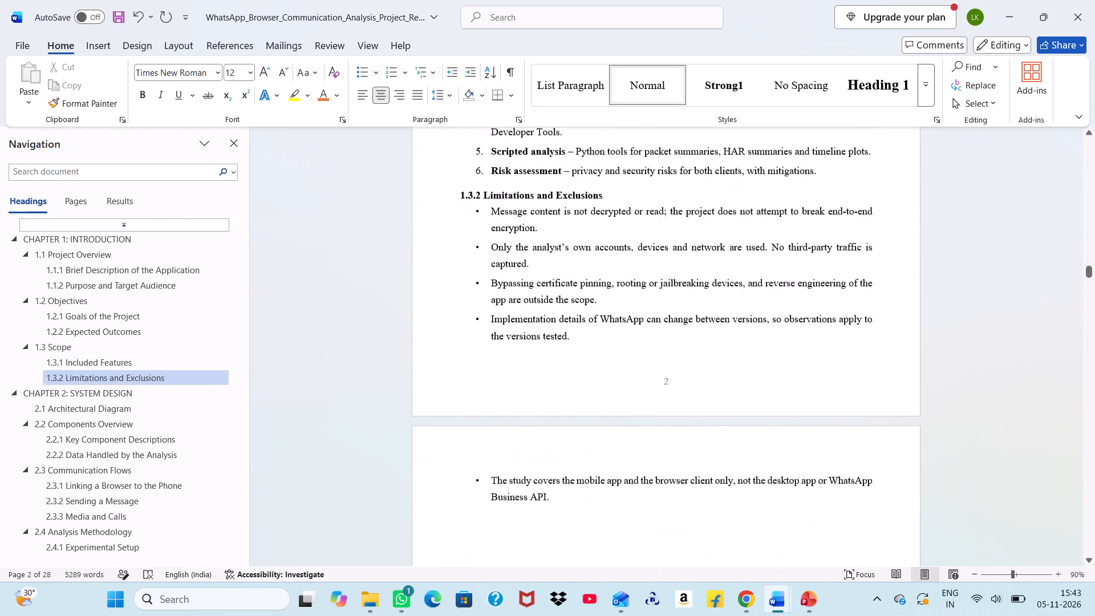
scroll(609, 525, "down", 15)
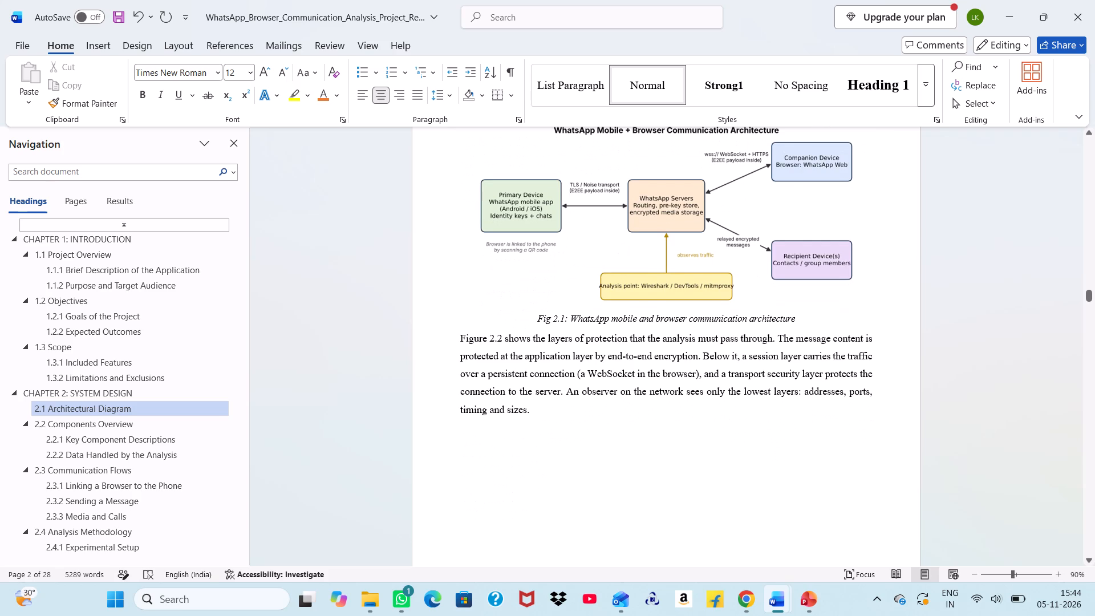
scroll(609, 525, "down", 7)
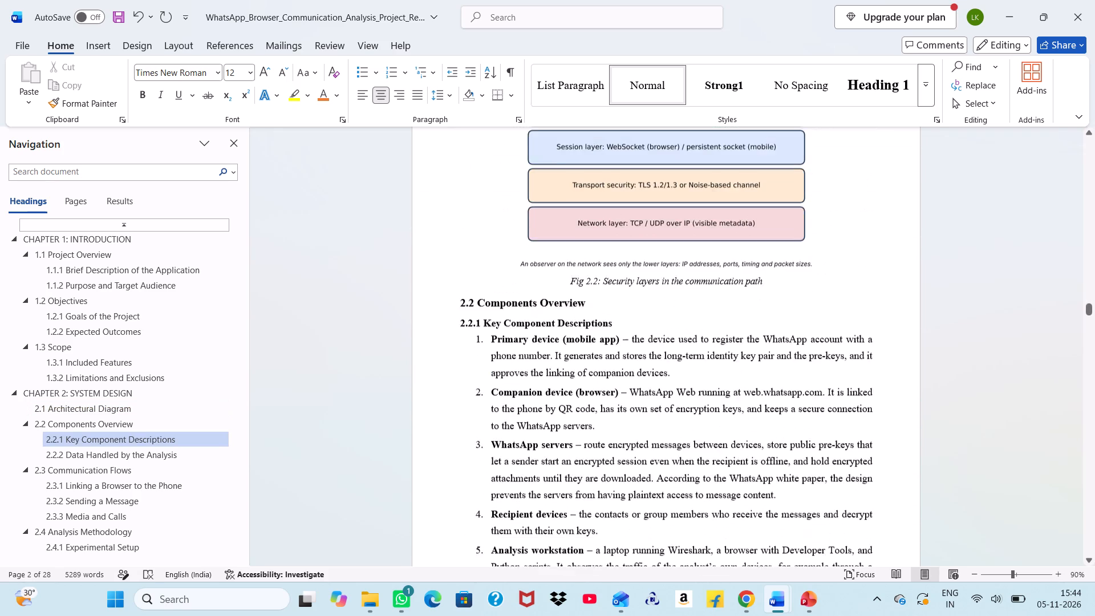
scroll(609, 525, "down", 6)
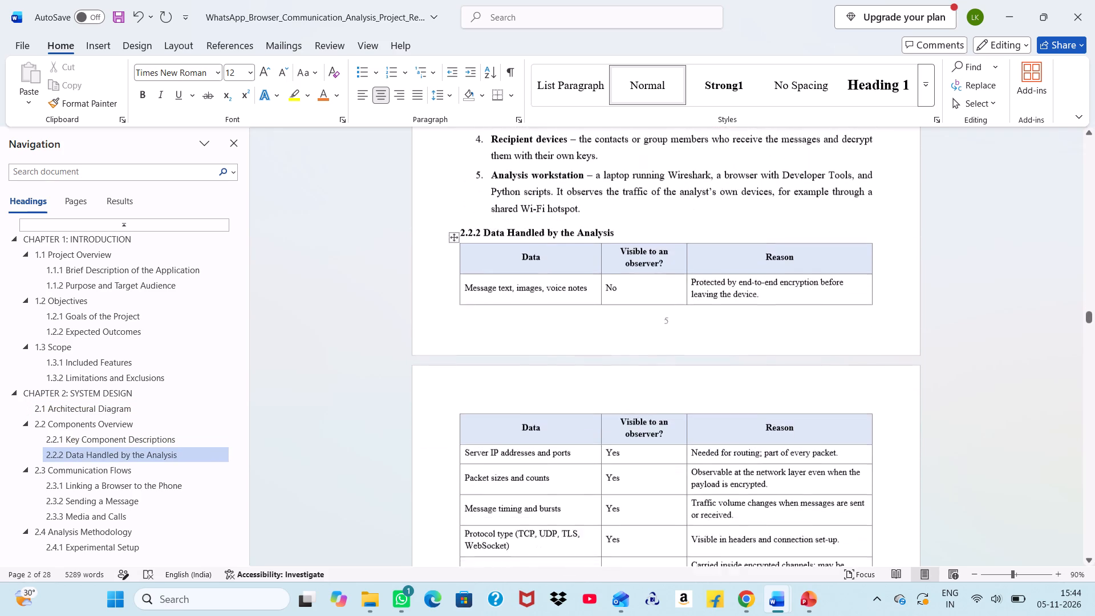
scroll(609, 525, "down", 10)
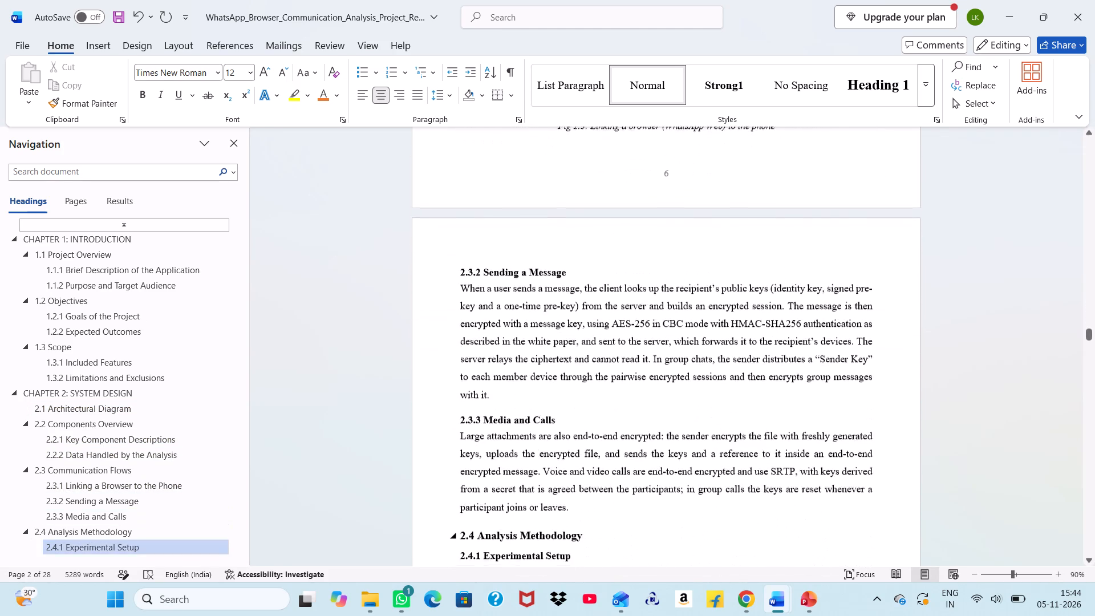
scroll(609, 525, "down", 9)
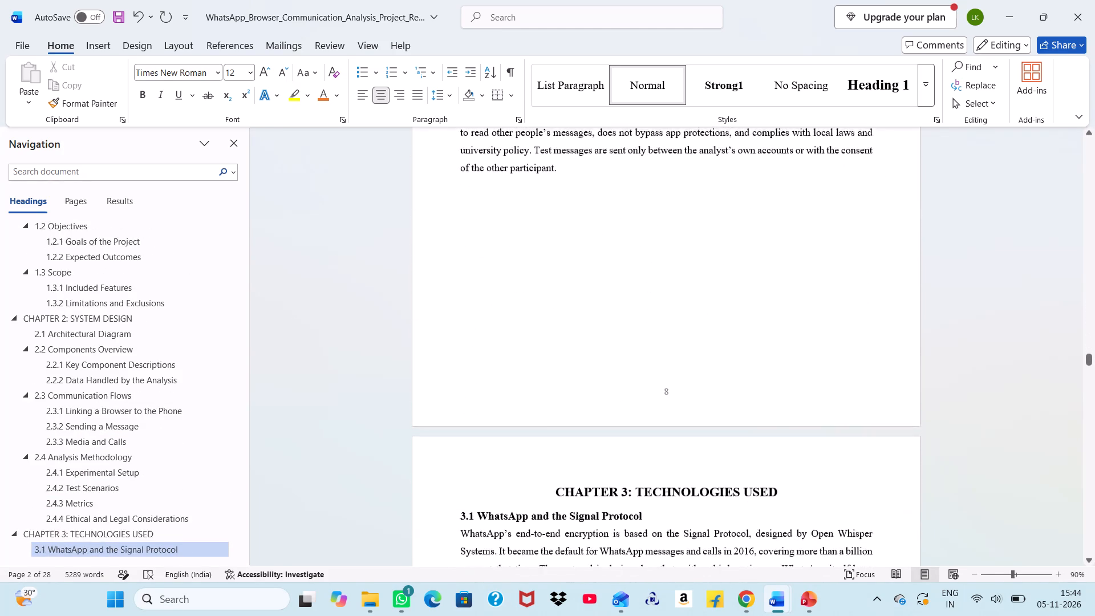
scroll(609, 525, "down", 13)
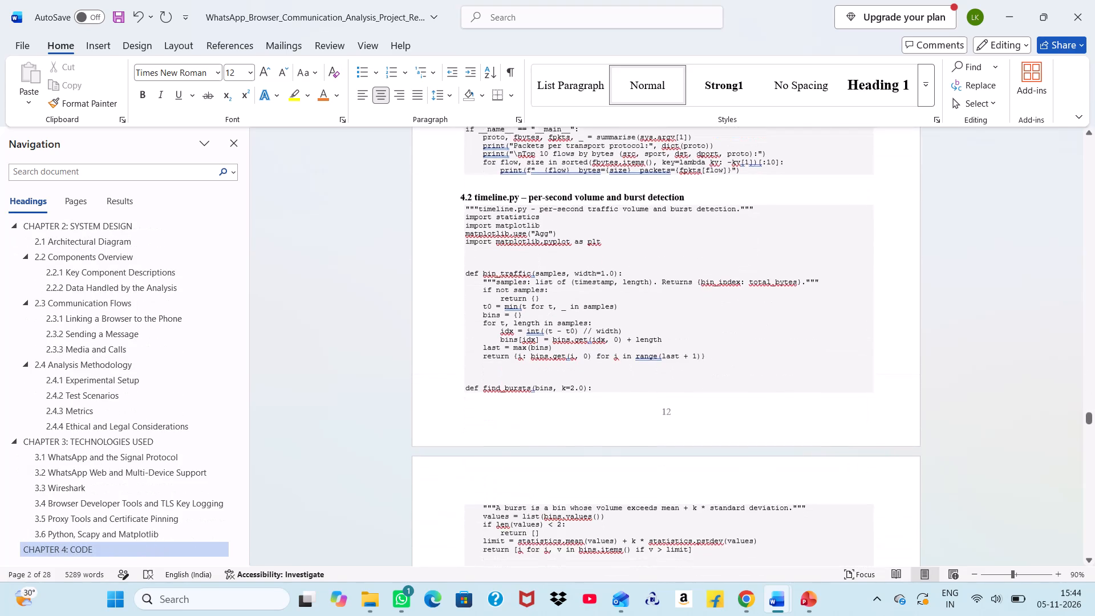
Check the remaining pages from the Chapter 4 code listings through the conclusion and bibliography, and return to the title page.
scroll(609, 525, "up", 1)
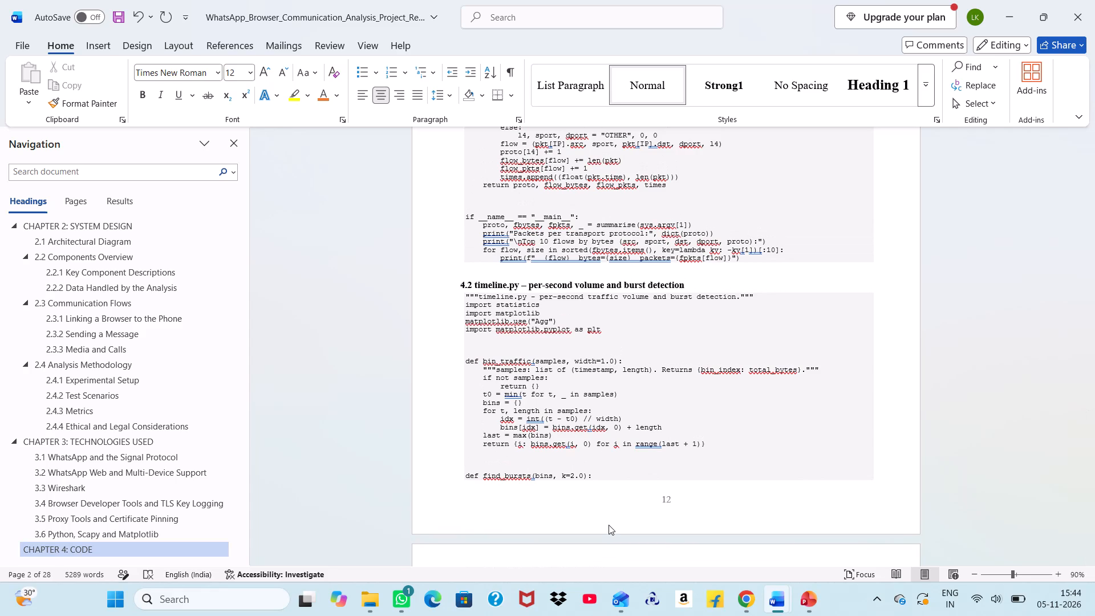
scroll(609, 525, "down", 5)
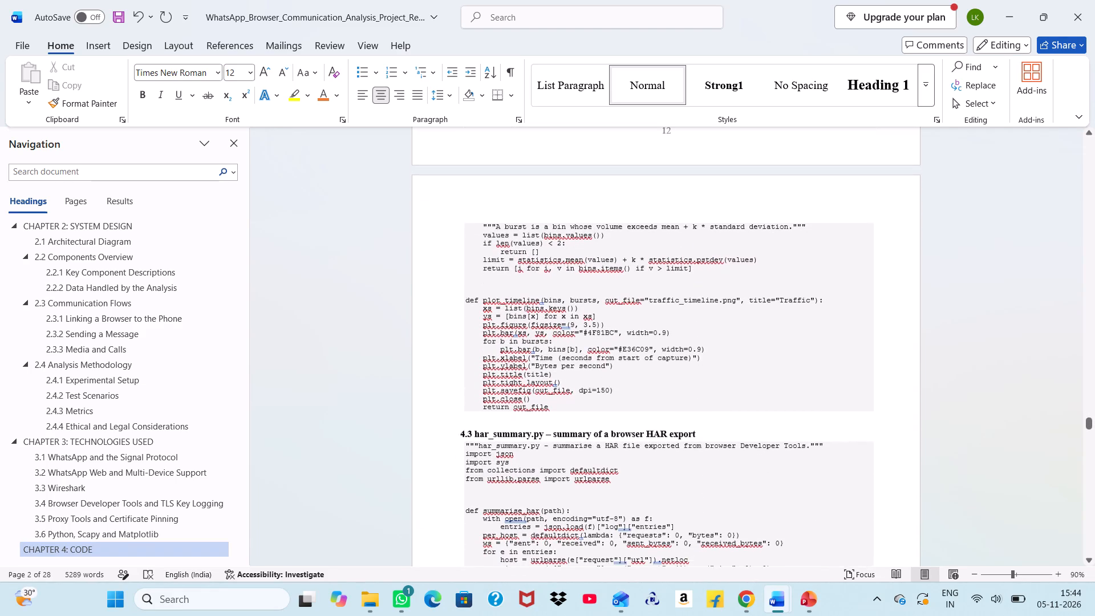
scroll(609, 525, "down", 10)
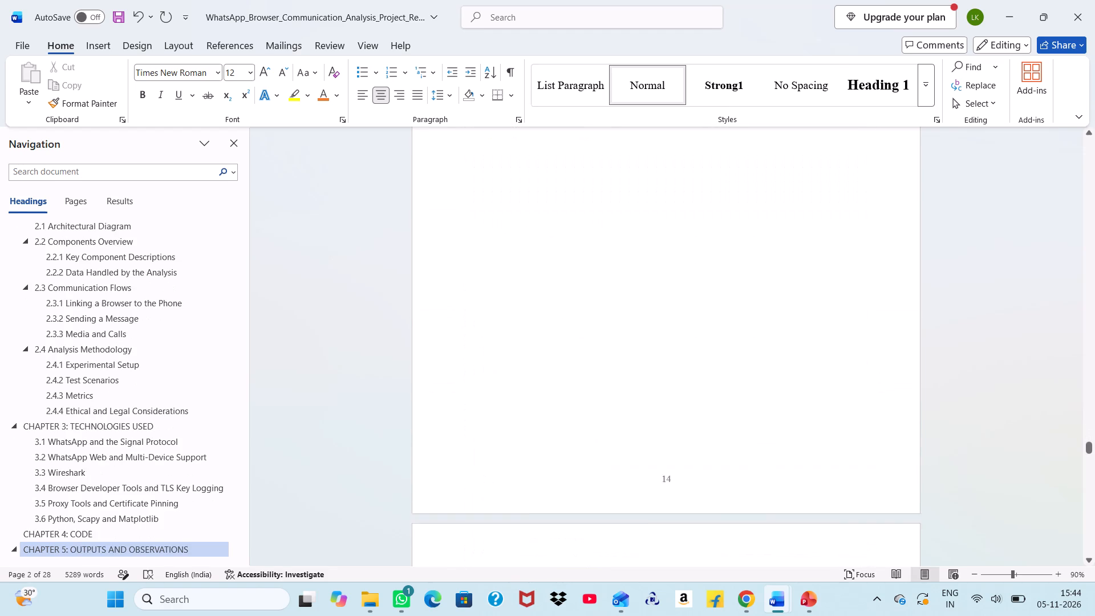
scroll(609, 525, "down", 7)
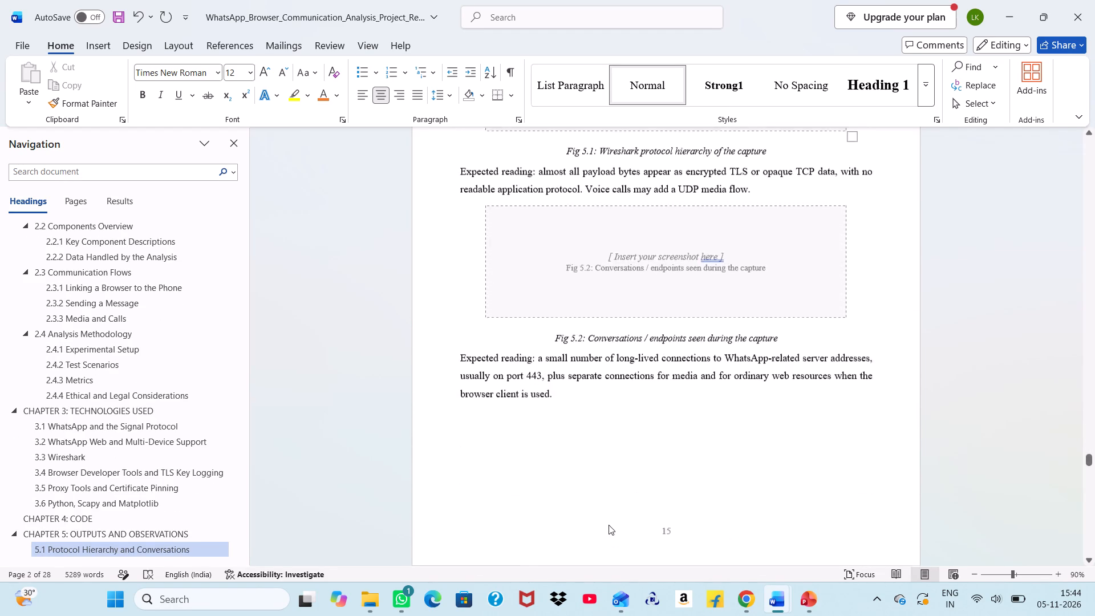
scroll(609, 525, "down", 8)
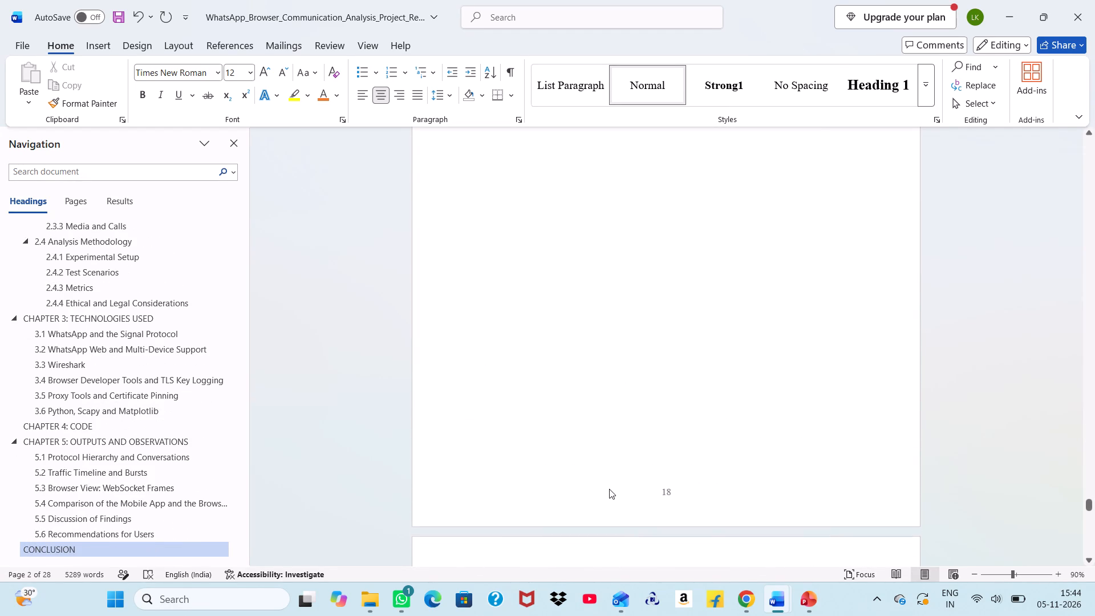
scroll(609, 489, "up", 4)
scroll(609, 489, "down", 6)
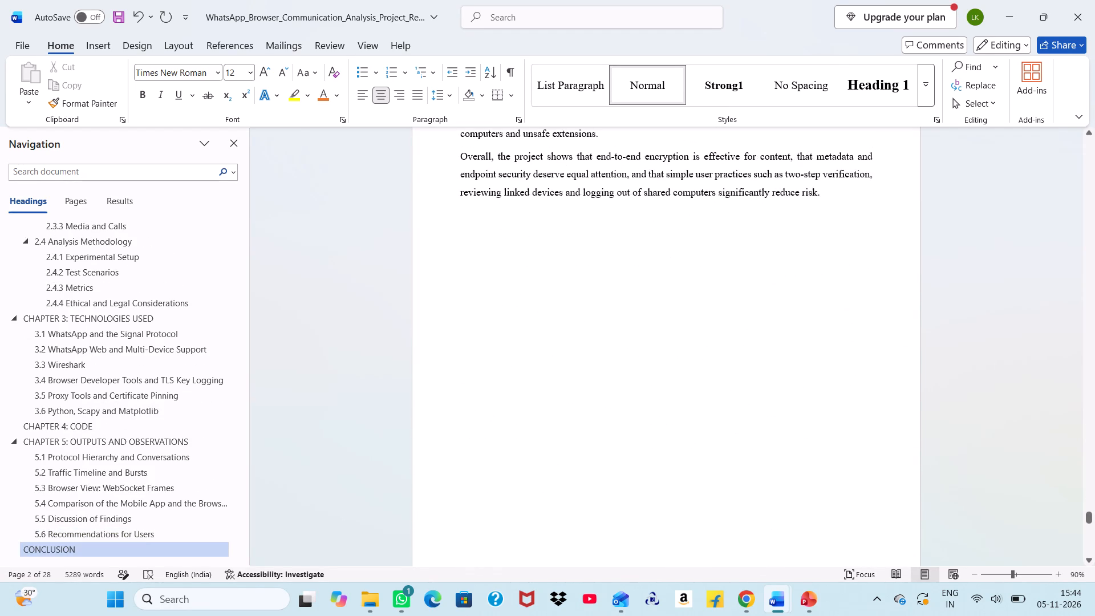
scroll(609, 489, "up", 3)
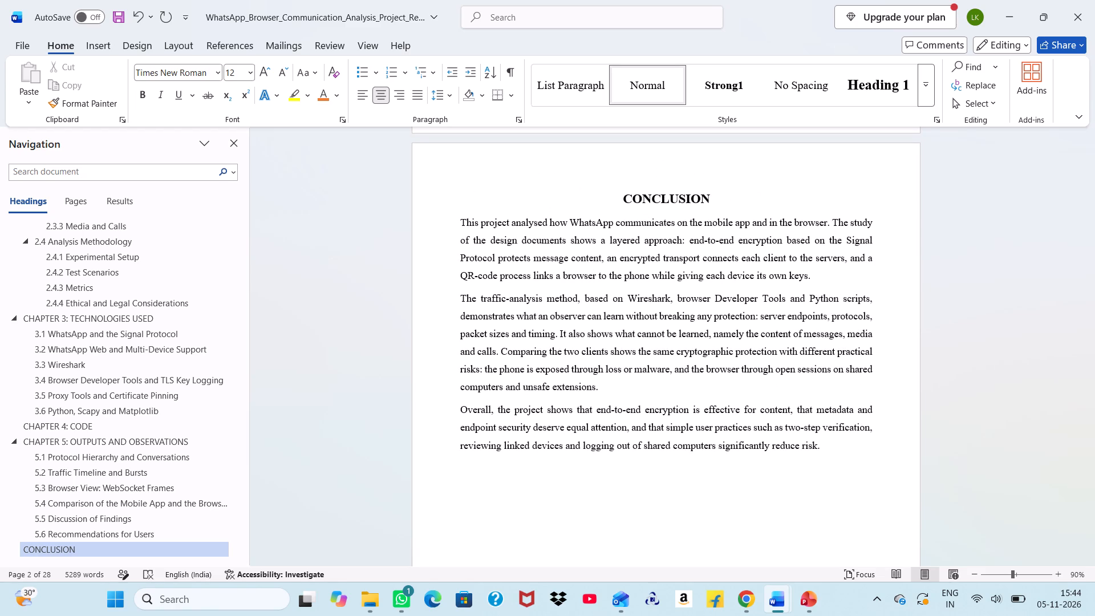
scroll(609, 489, "down", 8)
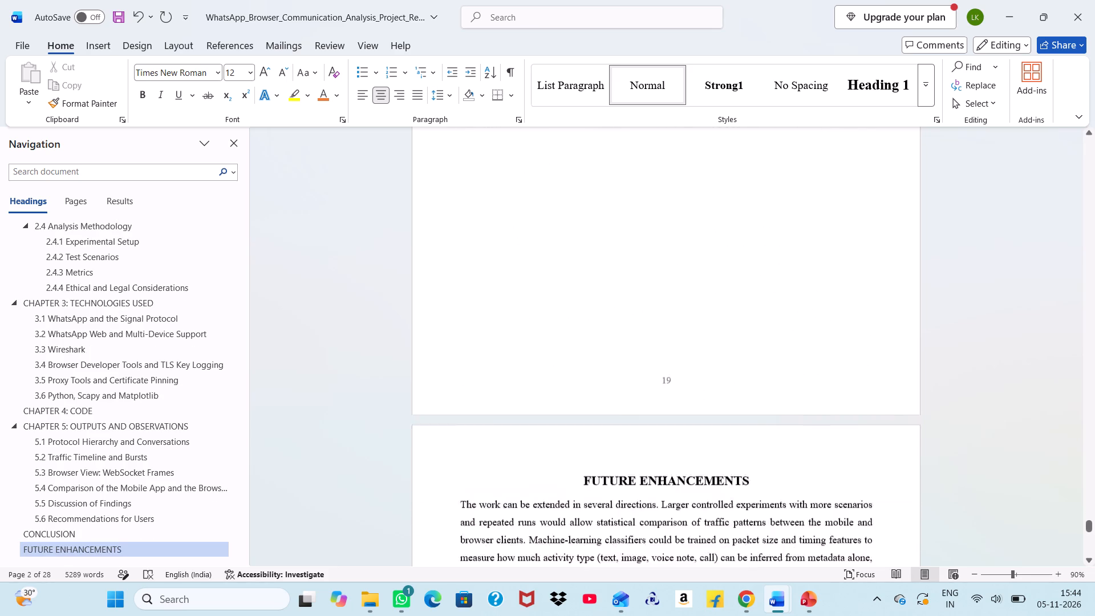
scroll(609, 489, "down", 7)
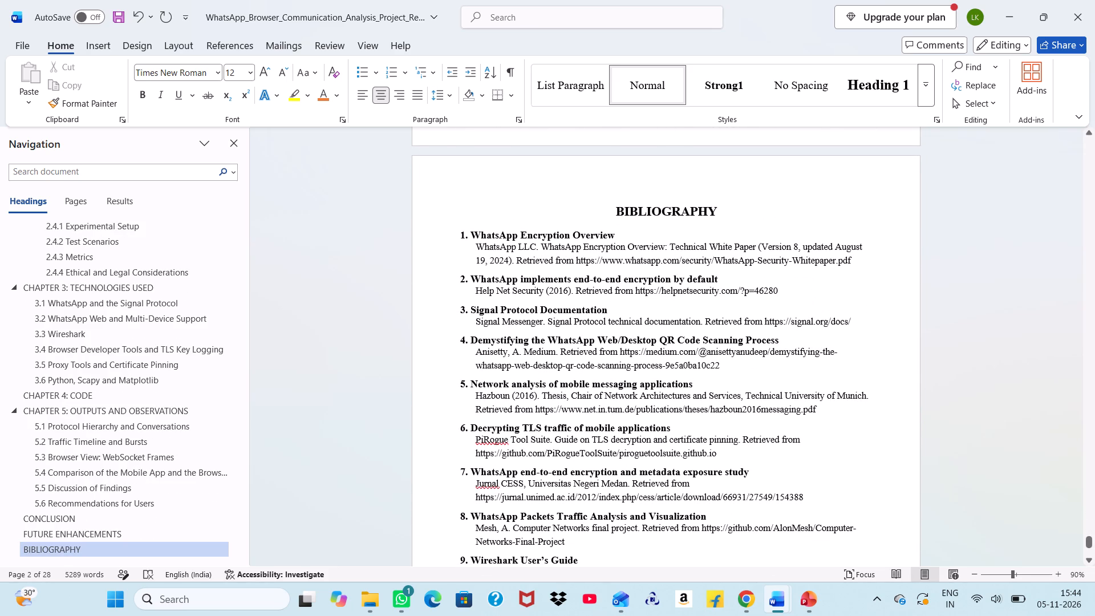
scroll(609, 489, "down", 6)
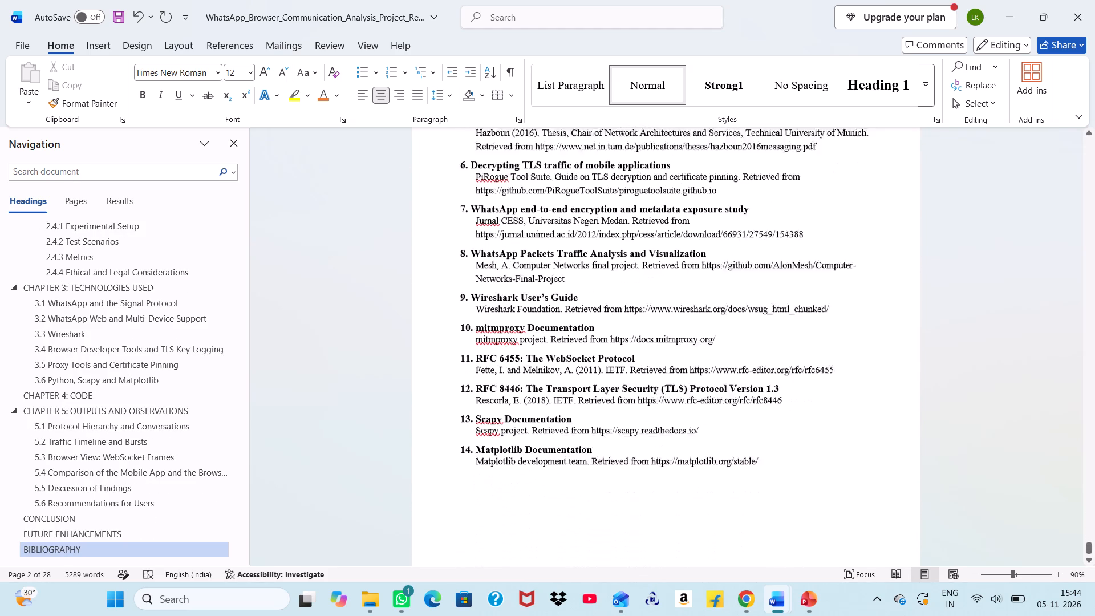
scroll(609, 489, "up", 1)
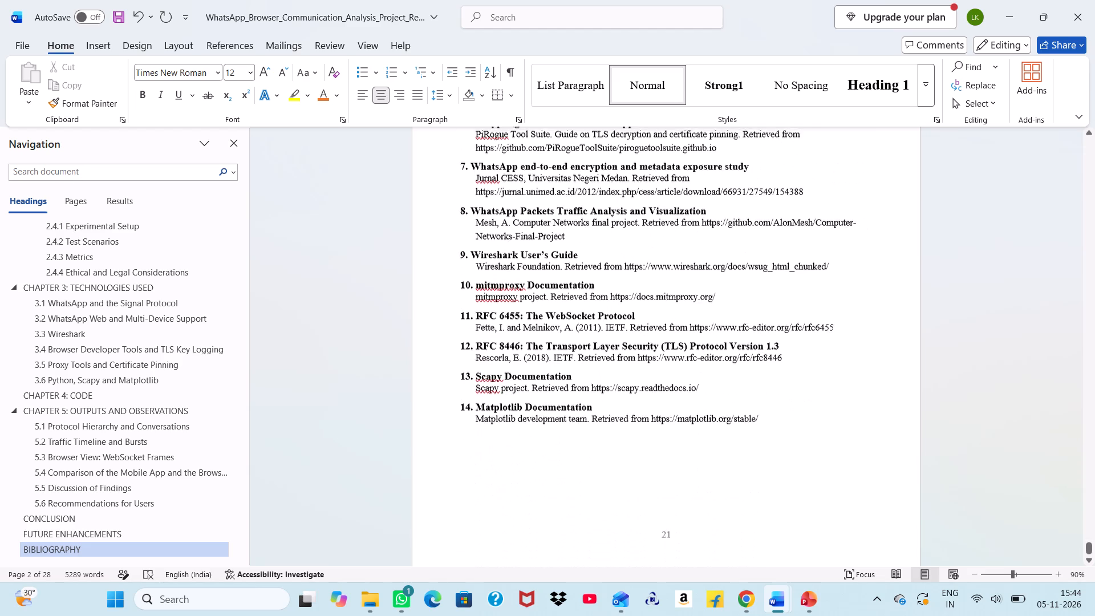
scroll(609, 489, "up", 11)
scroll(609, 489, "up", 14)
scroll(609, 489, "up", 20)
scroll(609, 489, "up", 7)
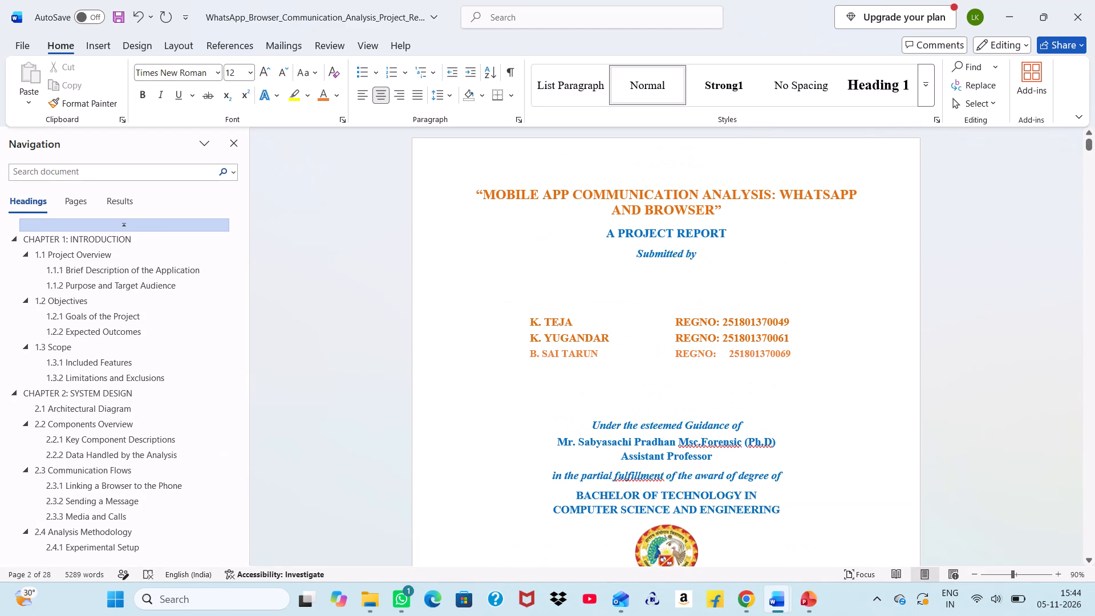
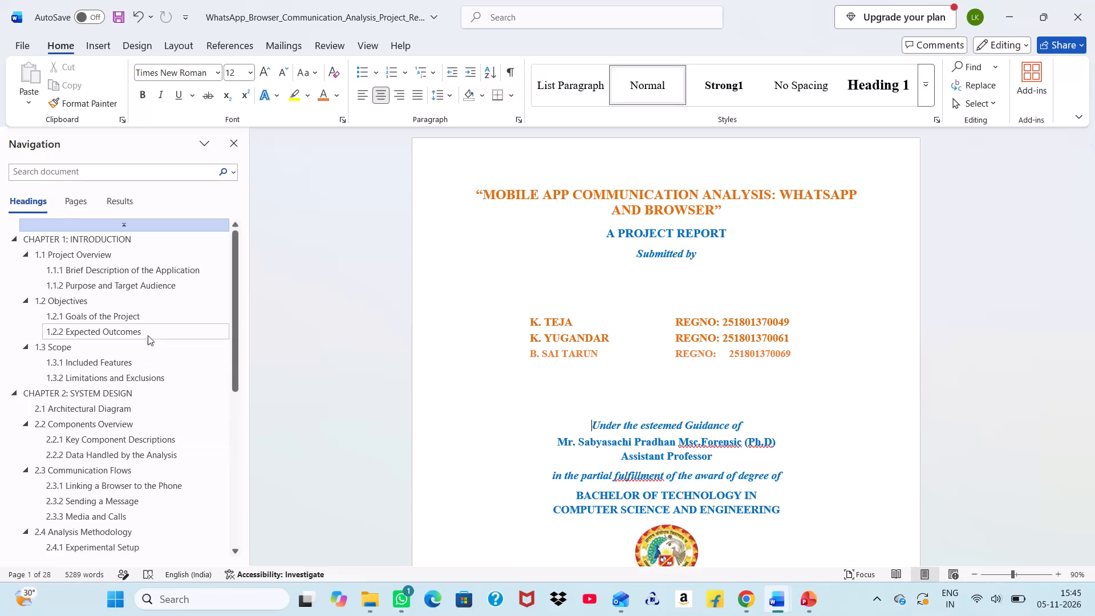
Show the page thumbnails and change the internal guide's department on the bonafide certificate to "Dept. of SOFS".
left_click(71, 204)
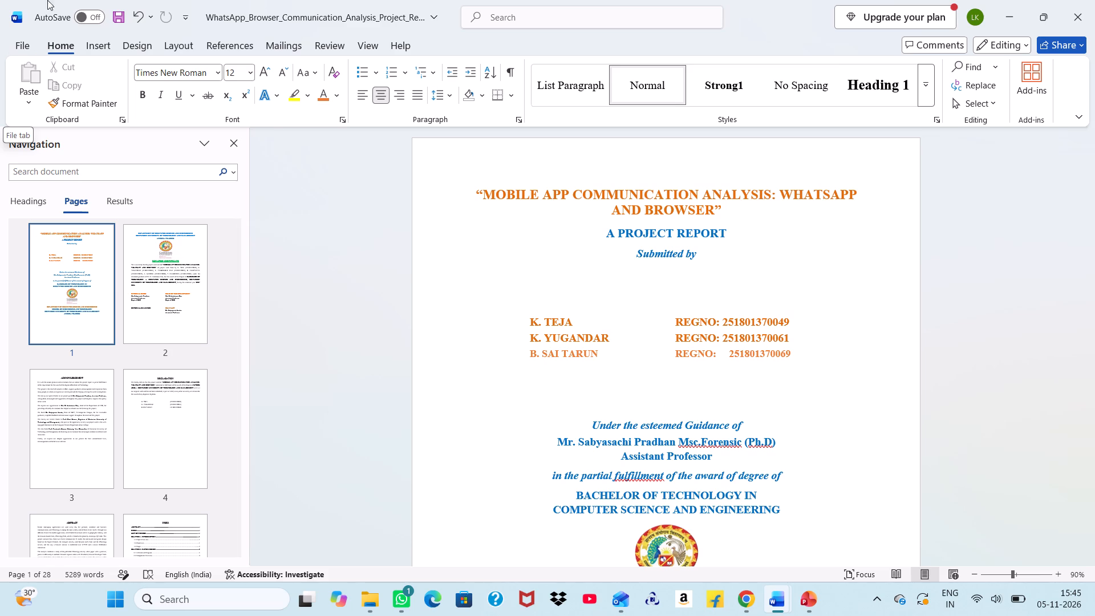
scroll(70, 1, "down", 3)
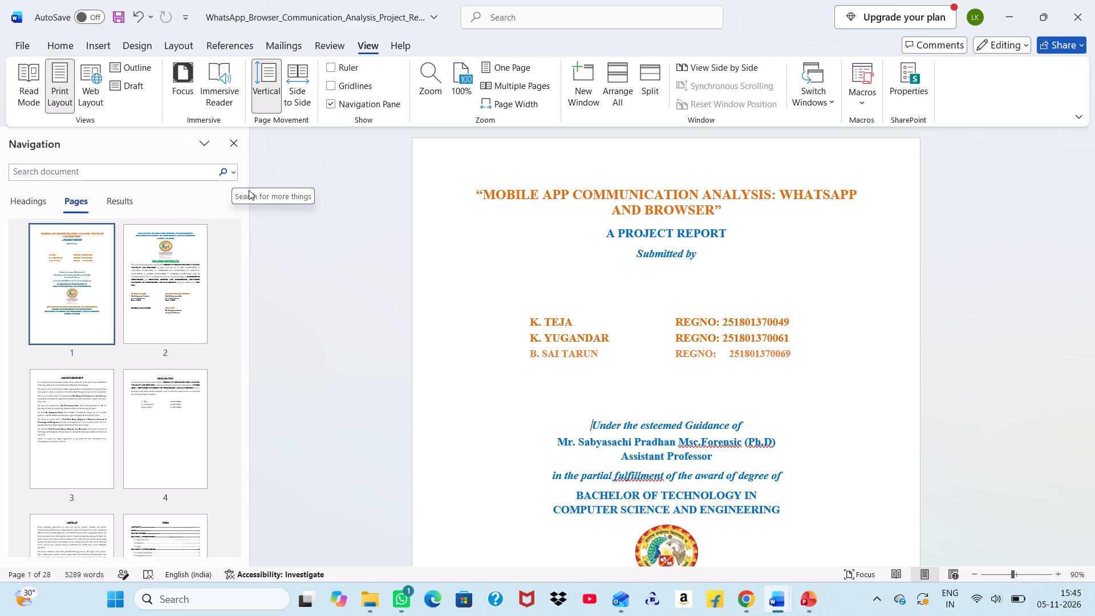
scroll(561, 293, "down", 7)
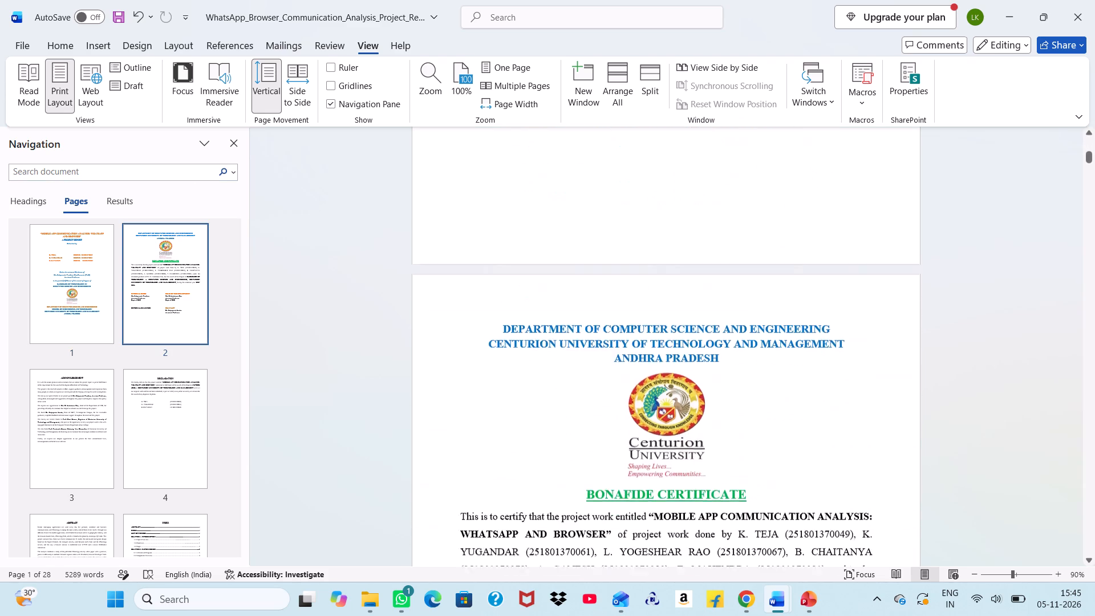
scroll(561, 293, "down", 6)
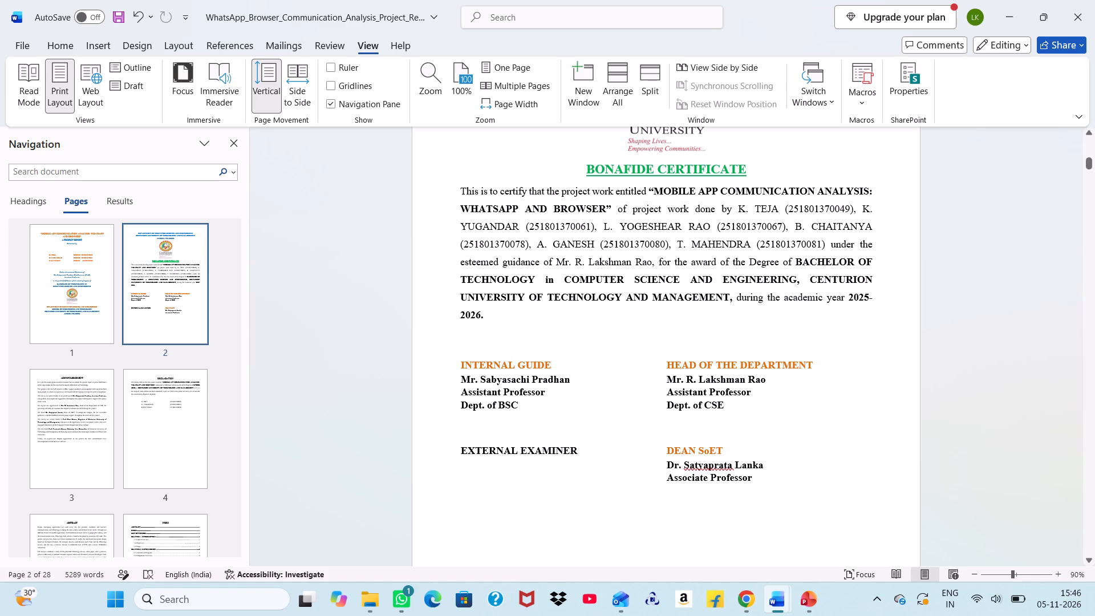
left_click(530, 404)
key("BackSpace")
key("BackSpace")
key("BackSpace")
key("BackSpace")
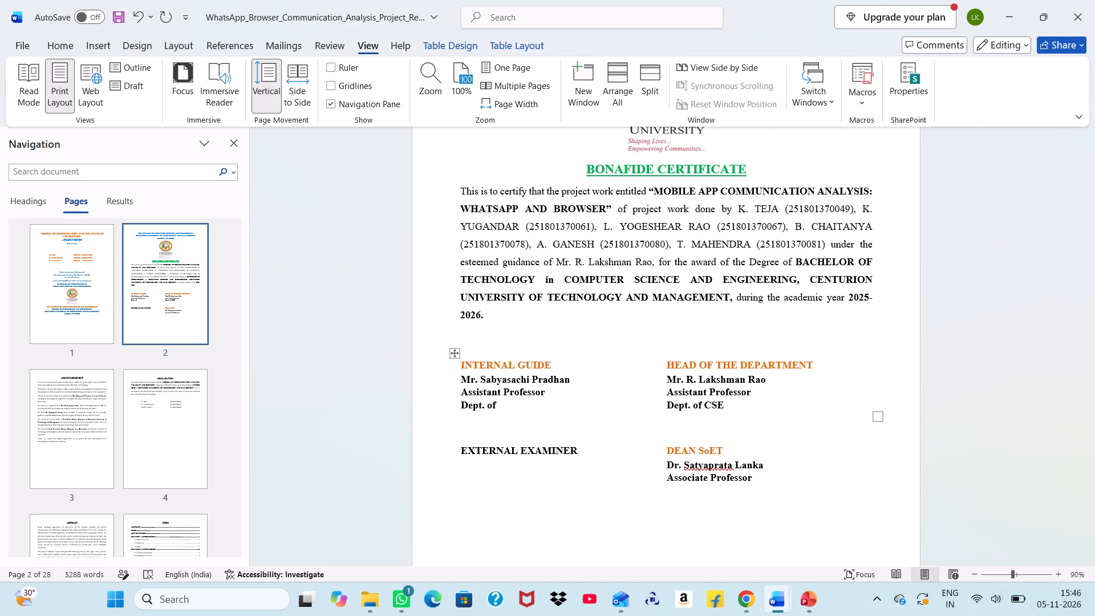
key("s")
type("OFS")
Save the edited report under its existing file name.
left_click(36, 46)
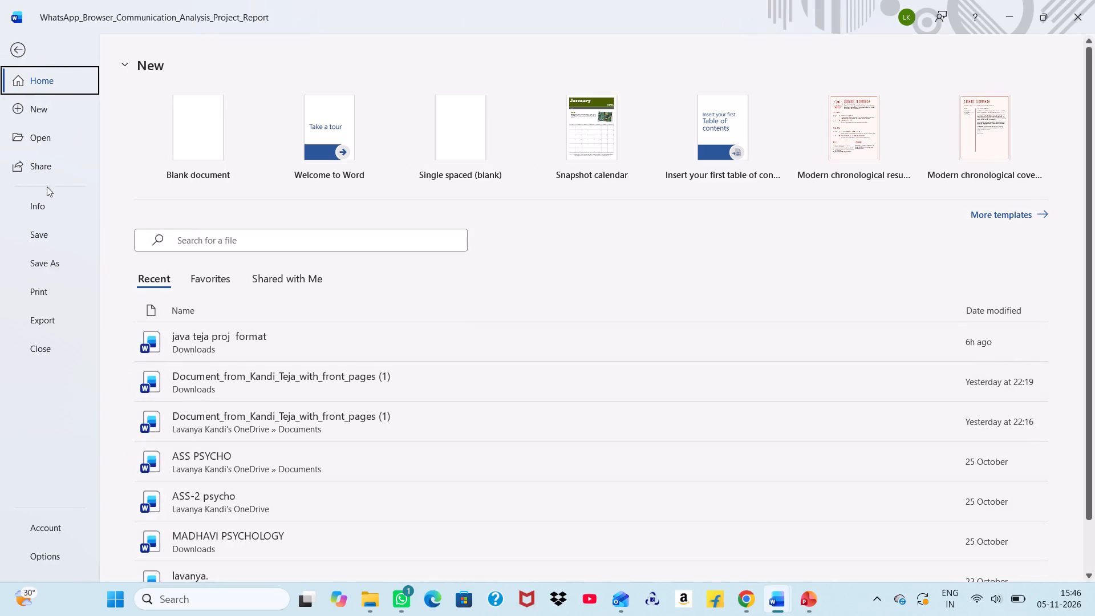
left_click(63, 255)
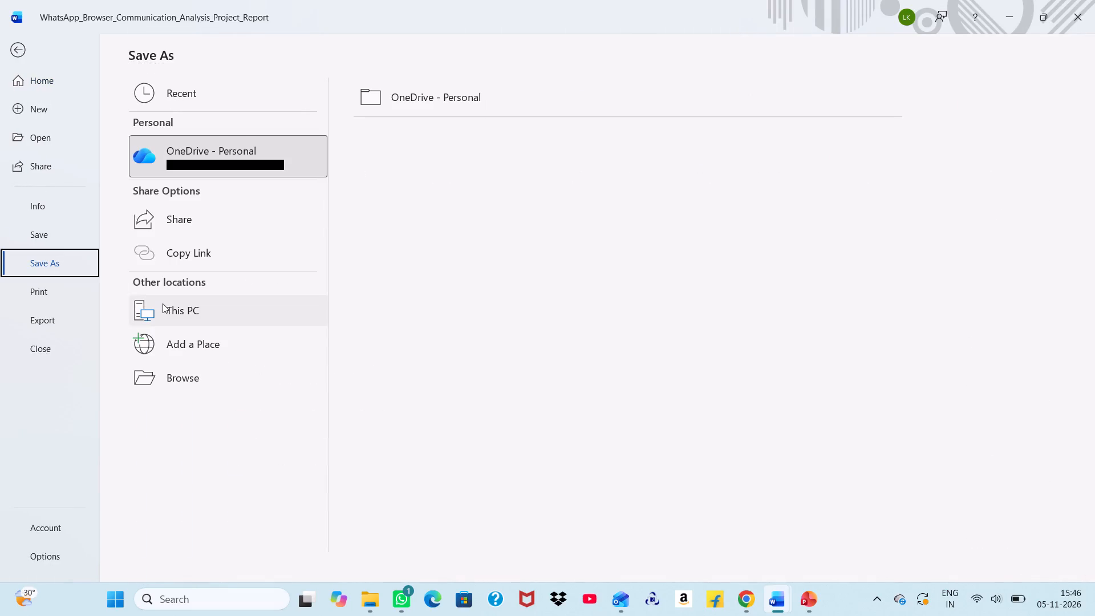
left_click(46, 229)
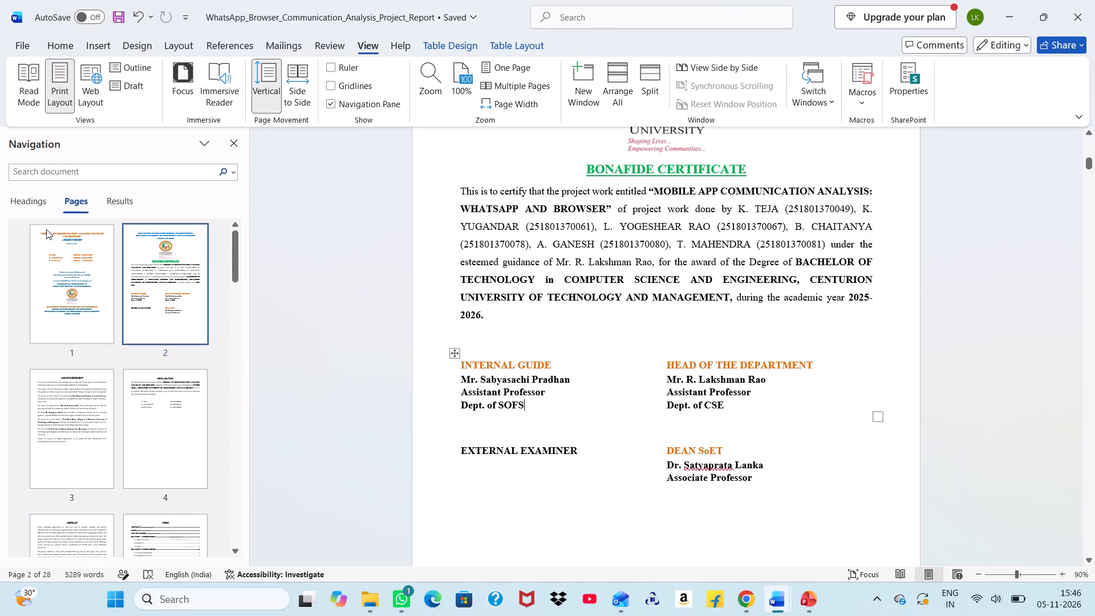
Save a copy of the report as a Word document named "FORENSIC project" in the Downloads folder.
left_click(20, 47)
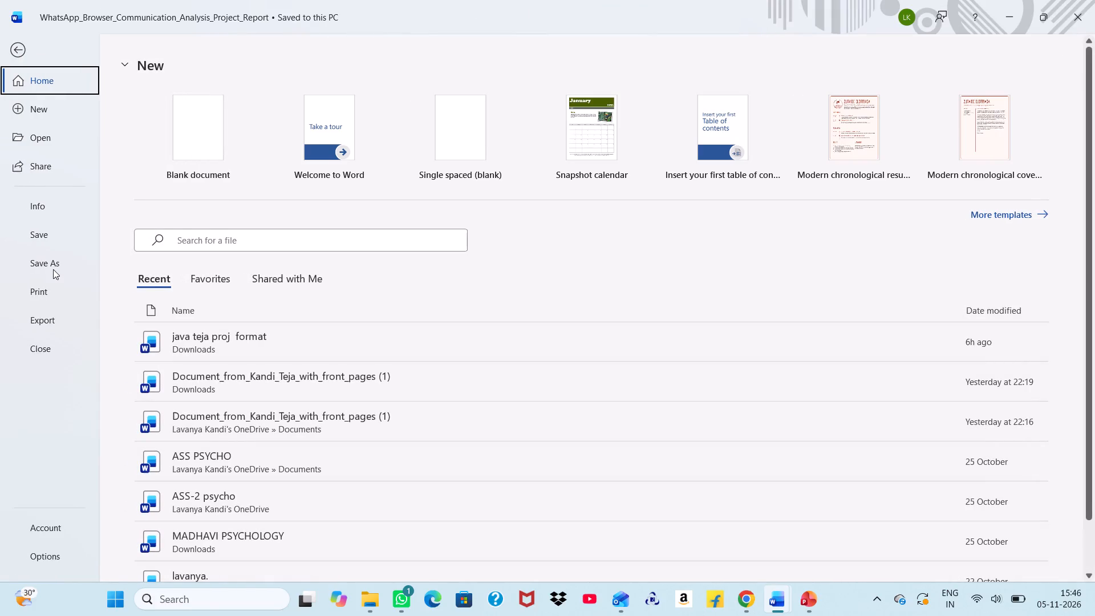
left_click(51, 267)
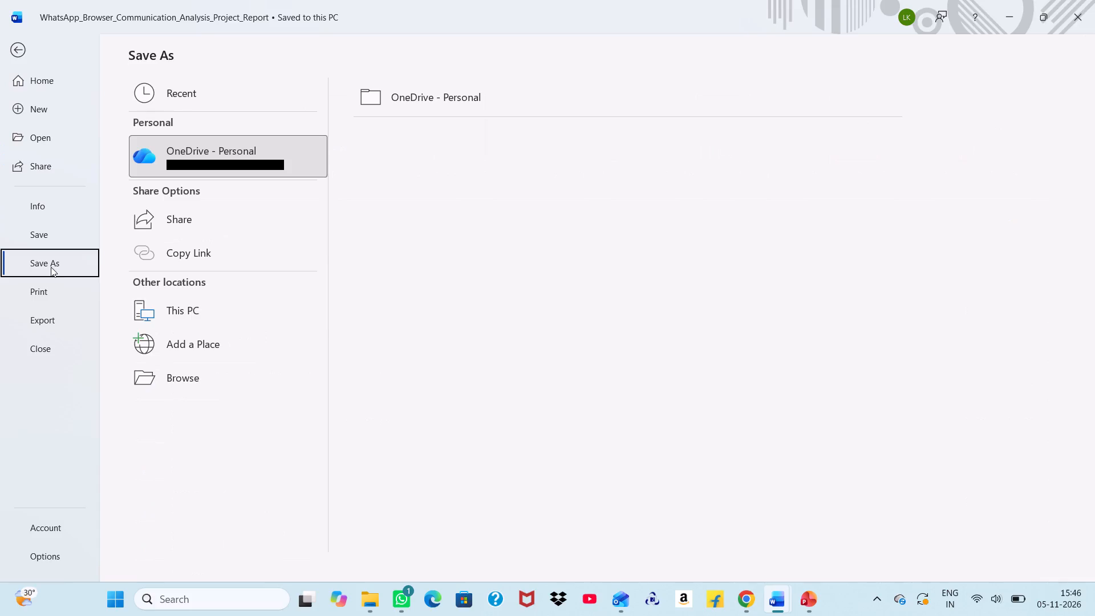
left_click(176, 313)
left_click(397, 161)
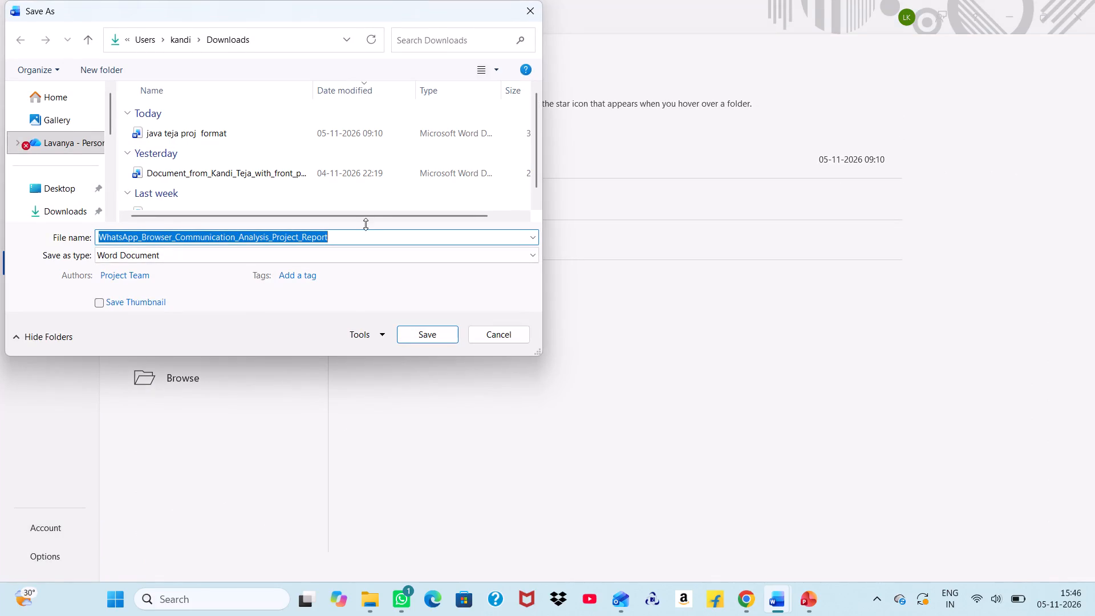
key("BackSpace")
type("FOR")
type("EN")
type("SIC")
key("space")
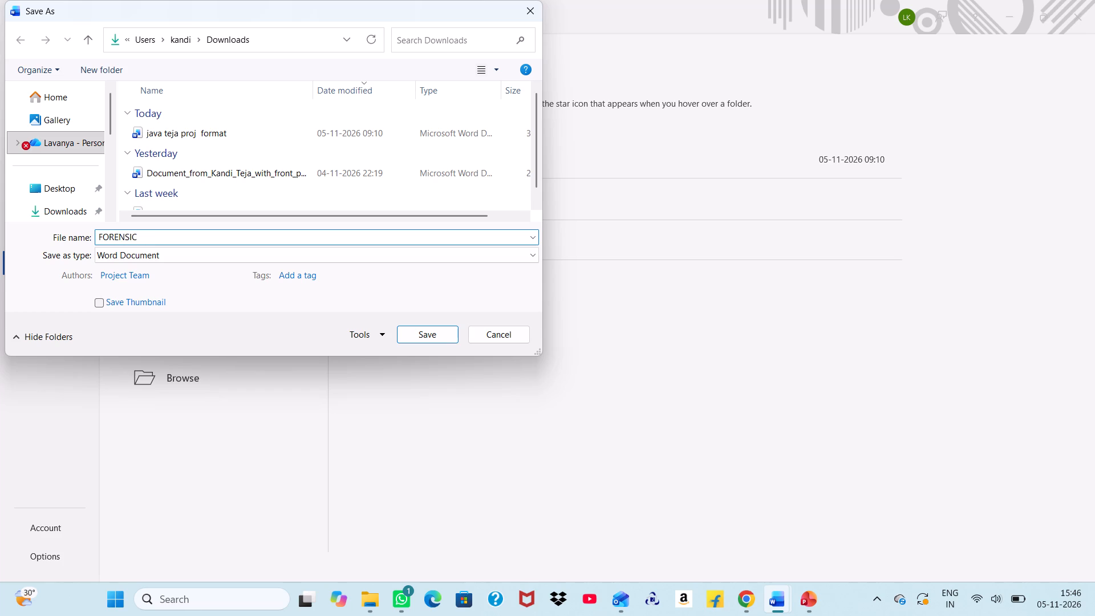
key("p")
key("BackSpace")
type("project")
left_click(428, 338)
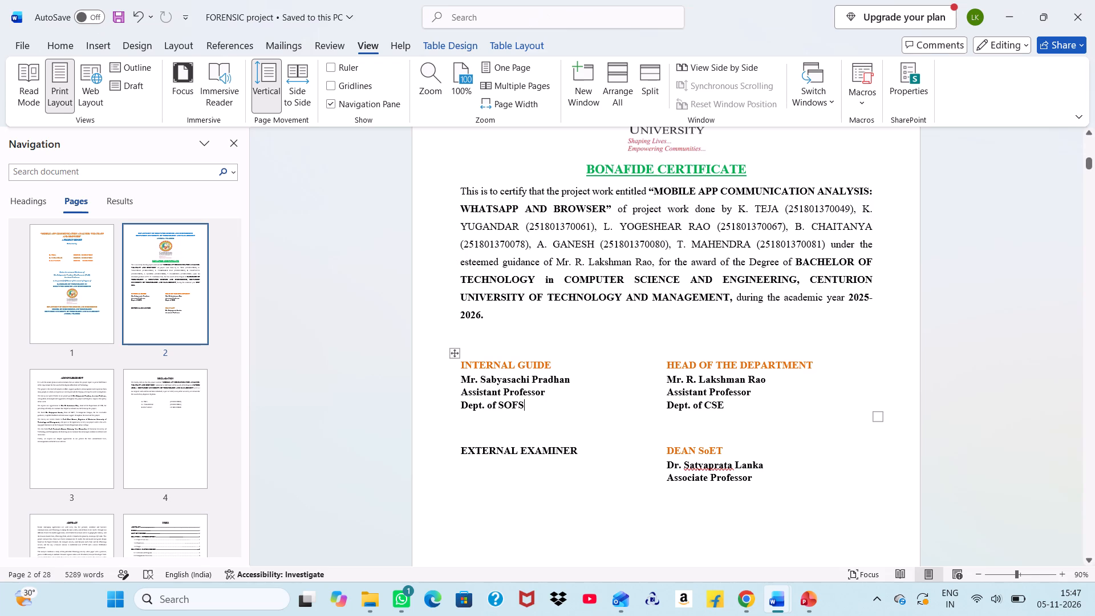
Close the FORENSIC project report and the Banking_Management_System_Combined document.
left_click(1094, 0)
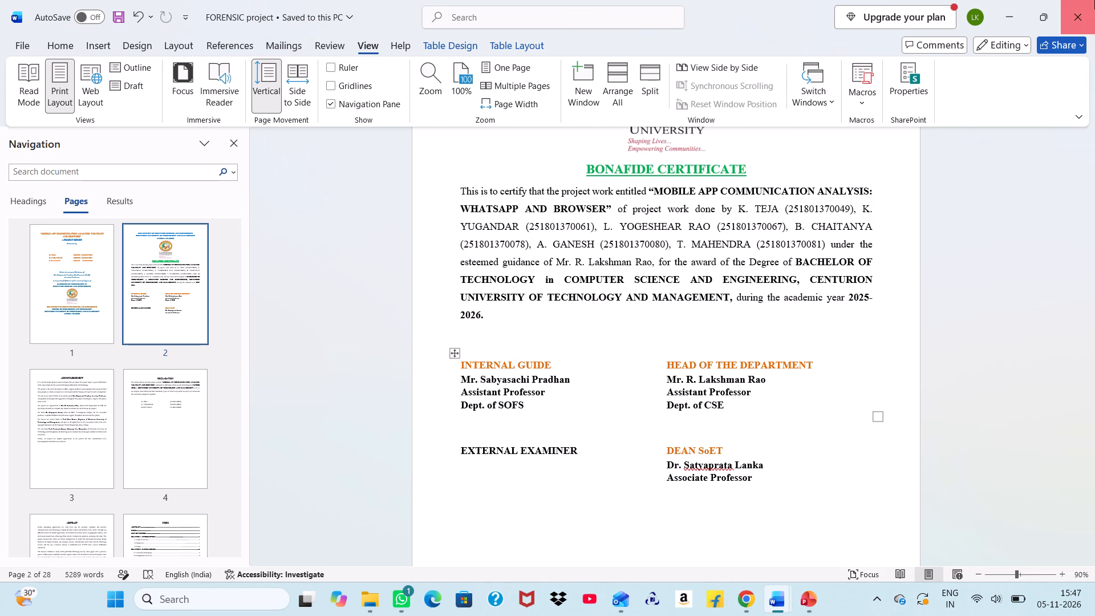
left_click(1094, 0)
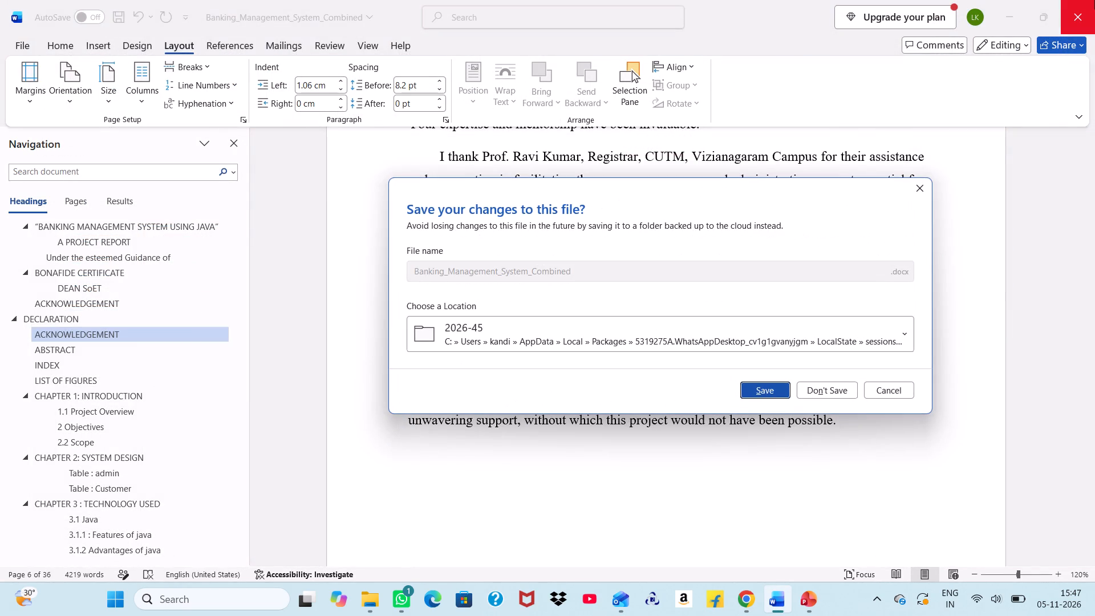